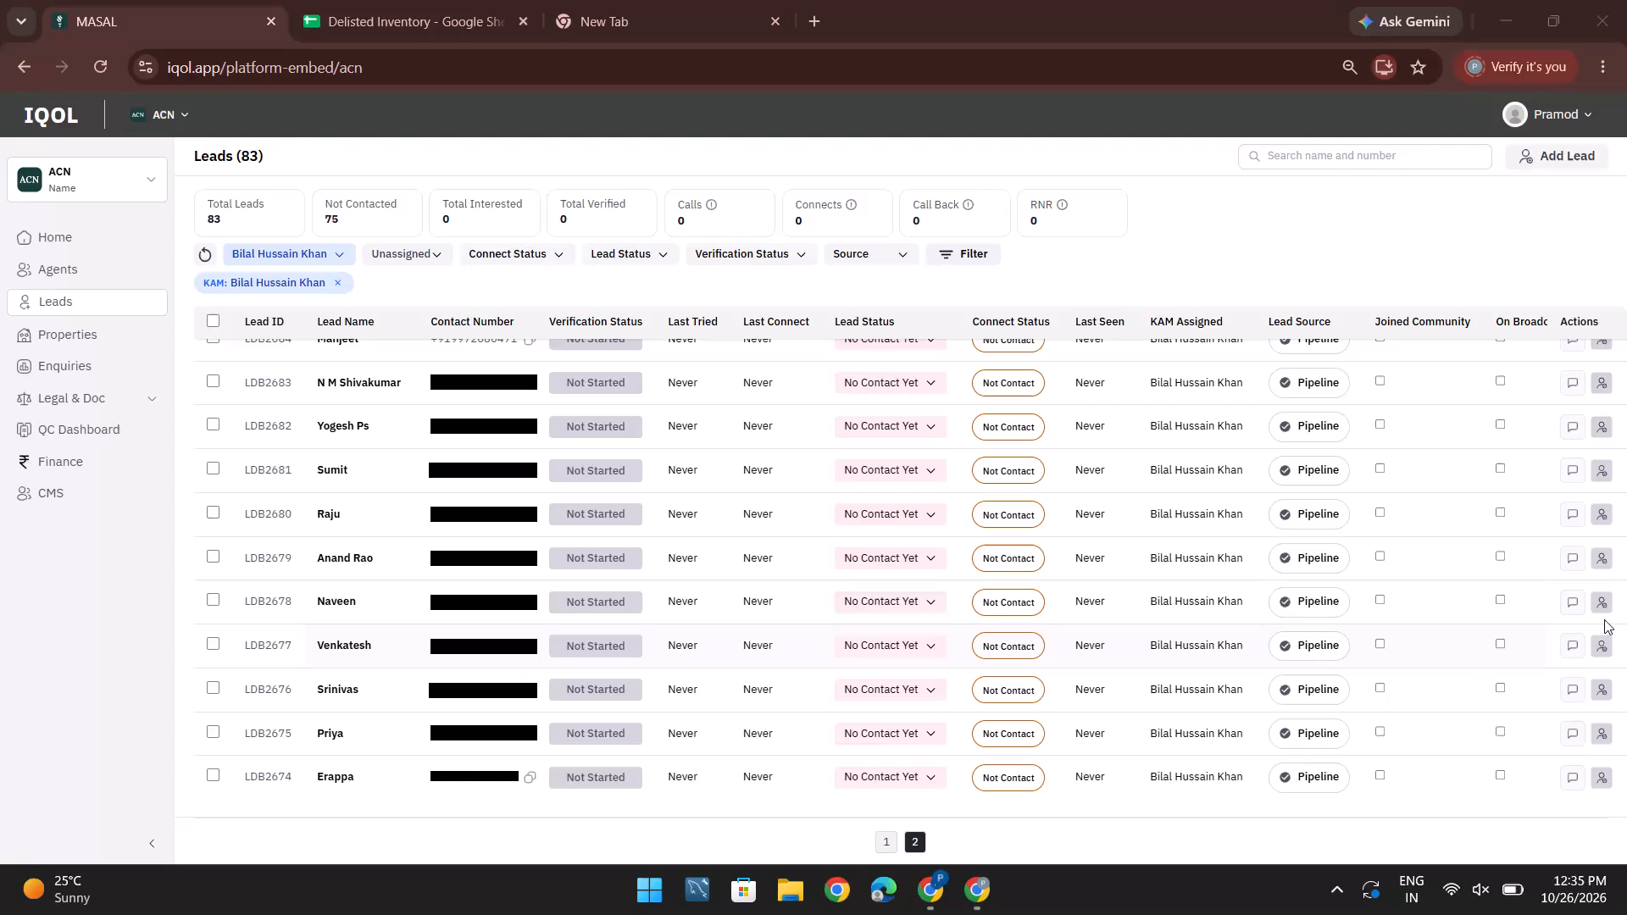
scroll(1465, 688, up, 1)
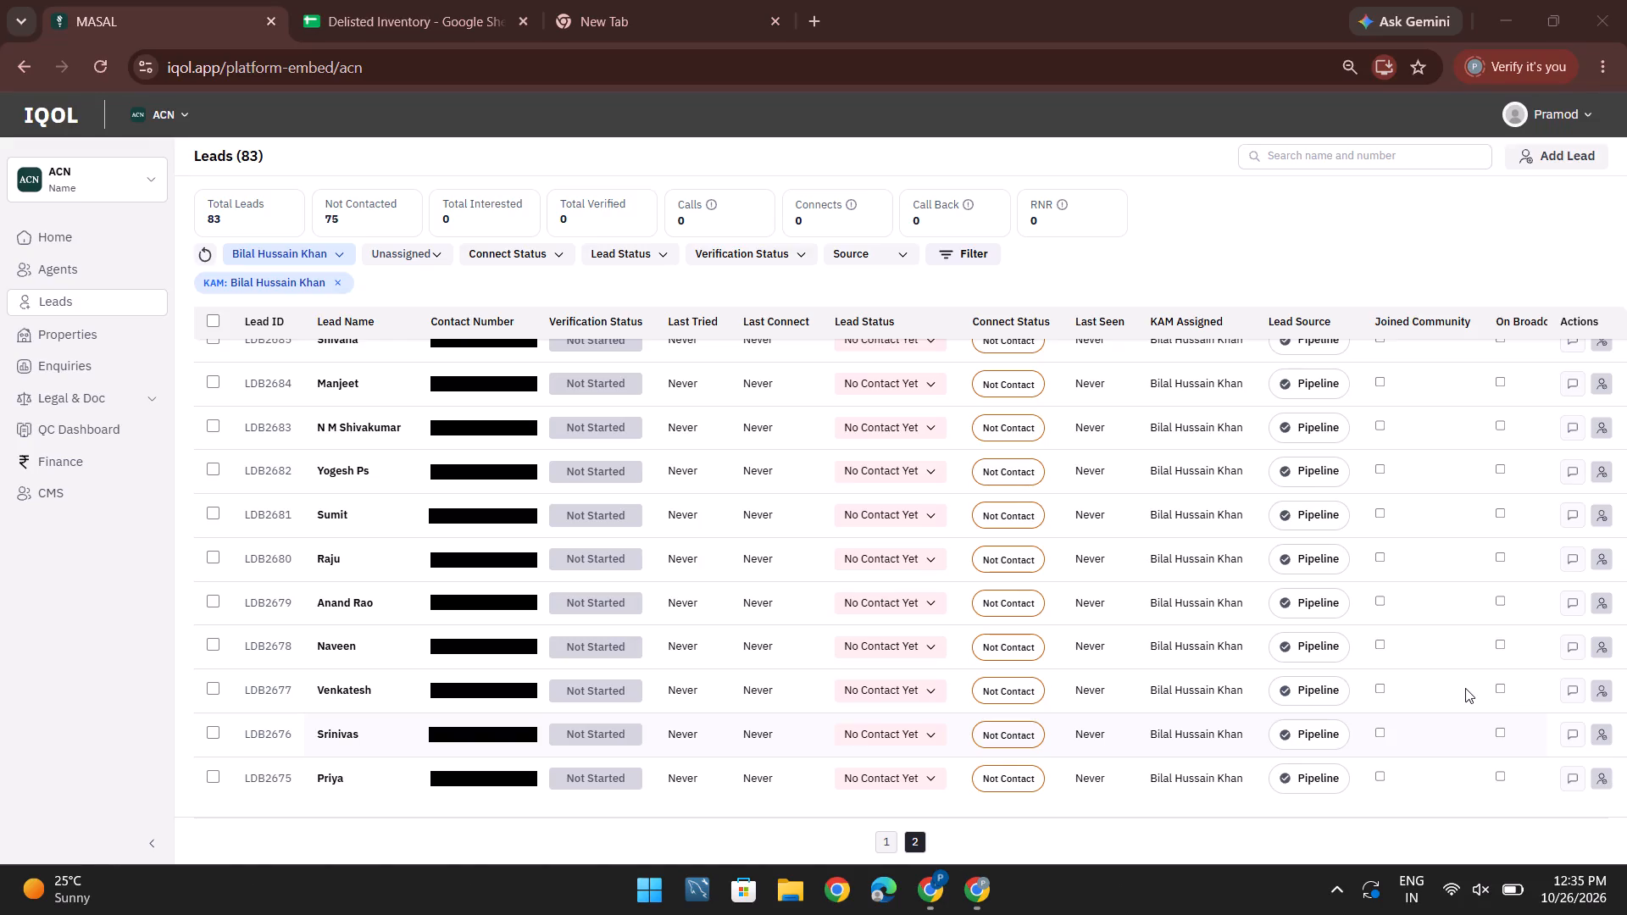
click(1601, 785)
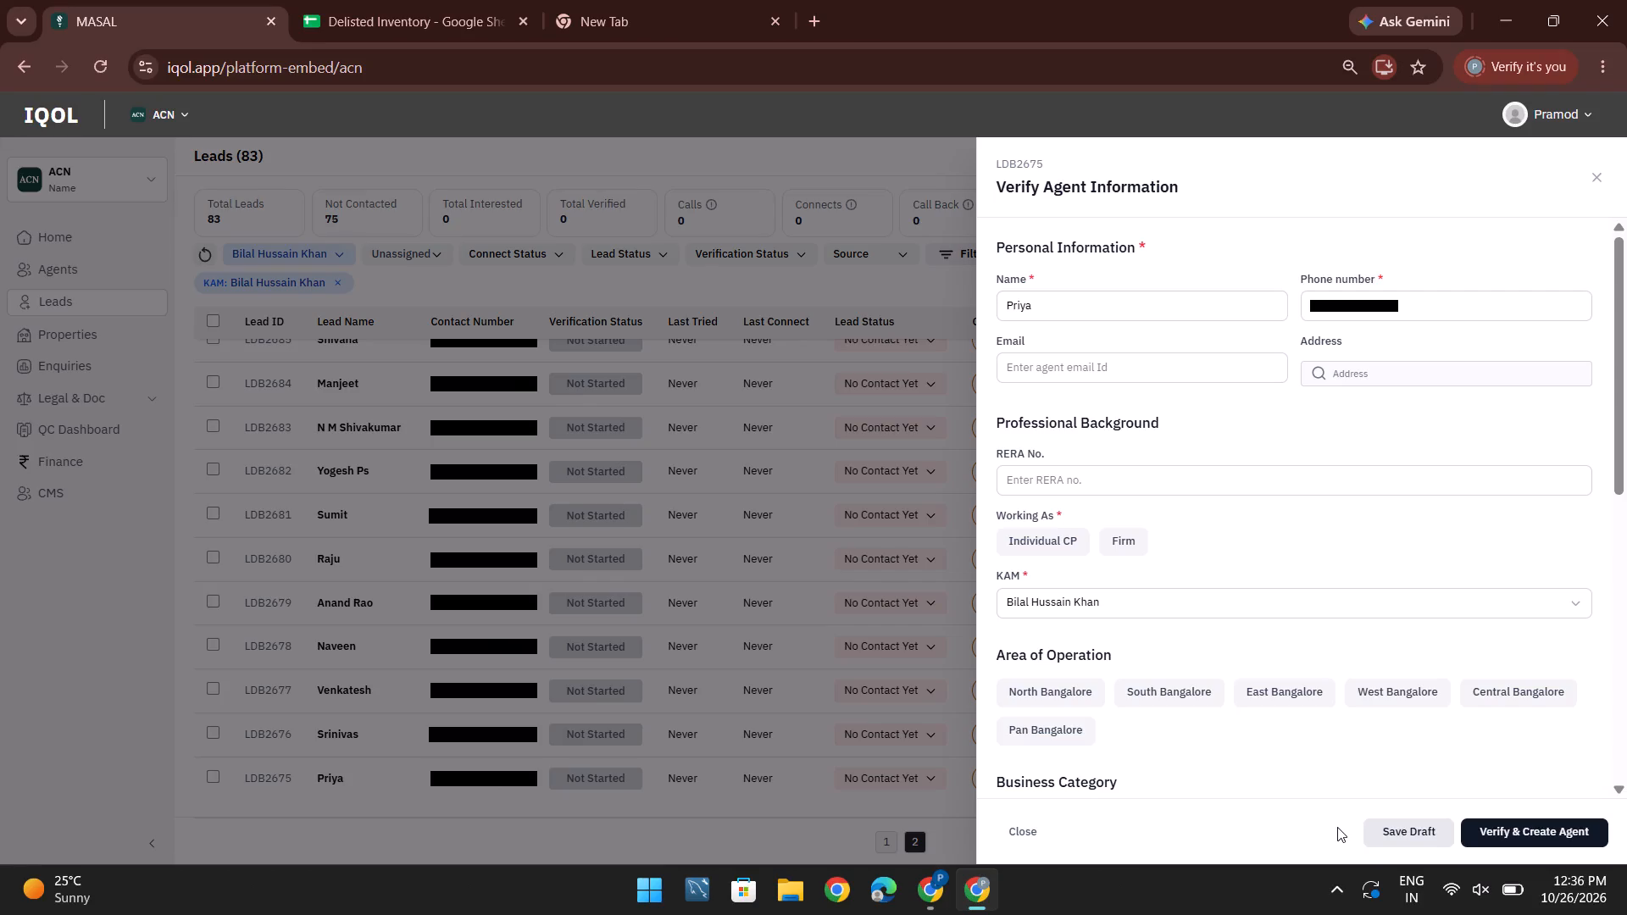
Show the hidden system tray icons.
click(1338, 911)
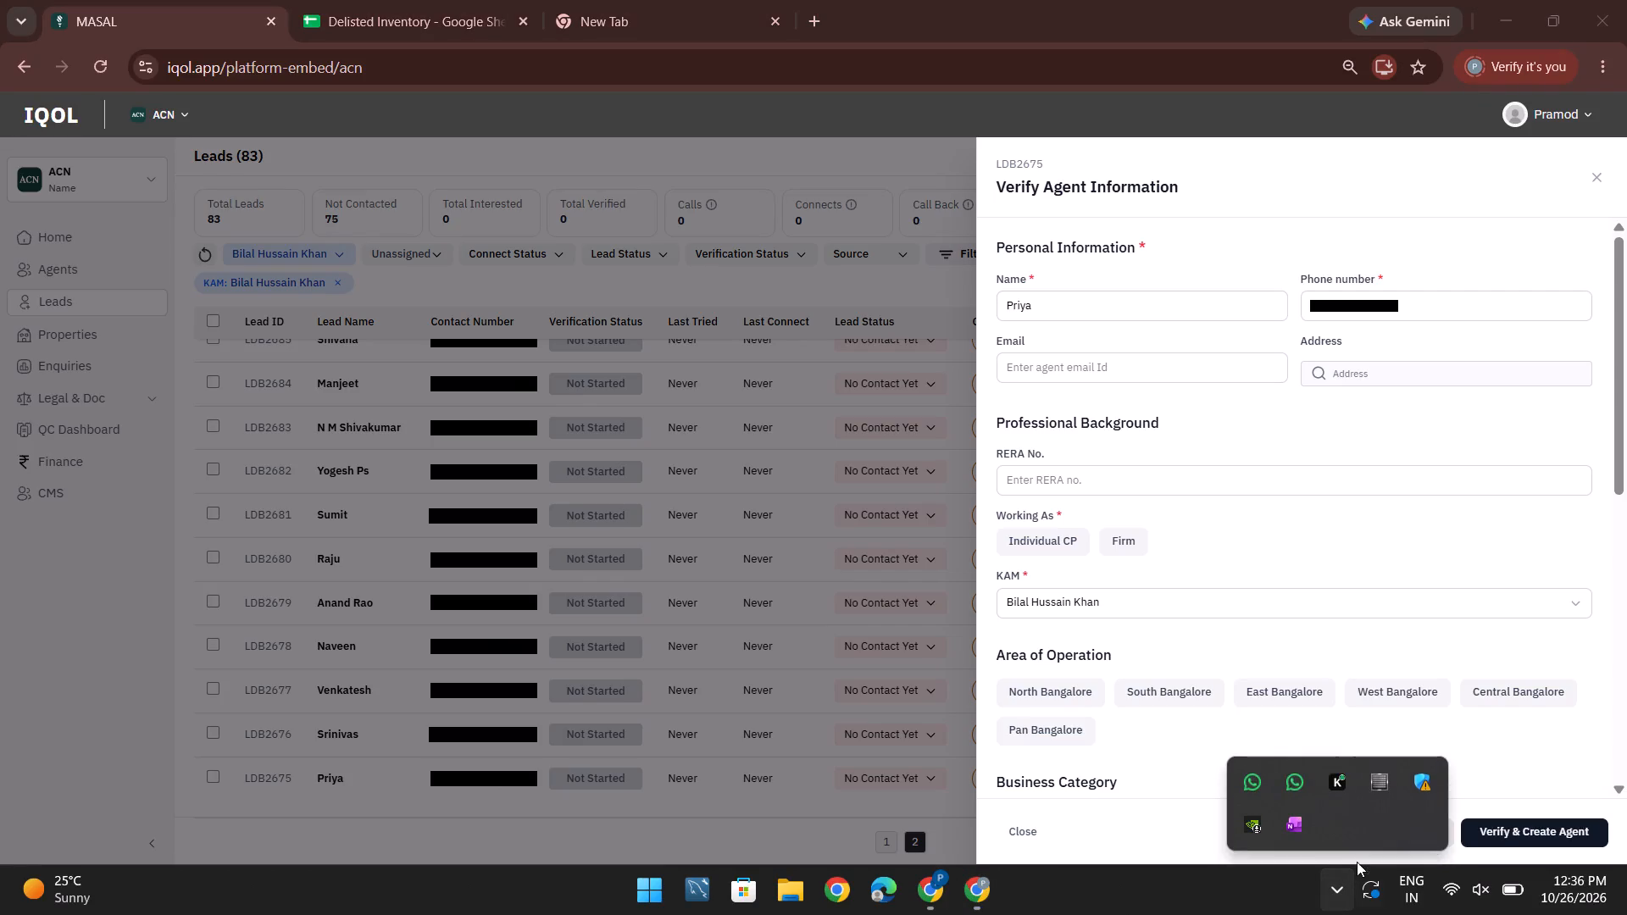
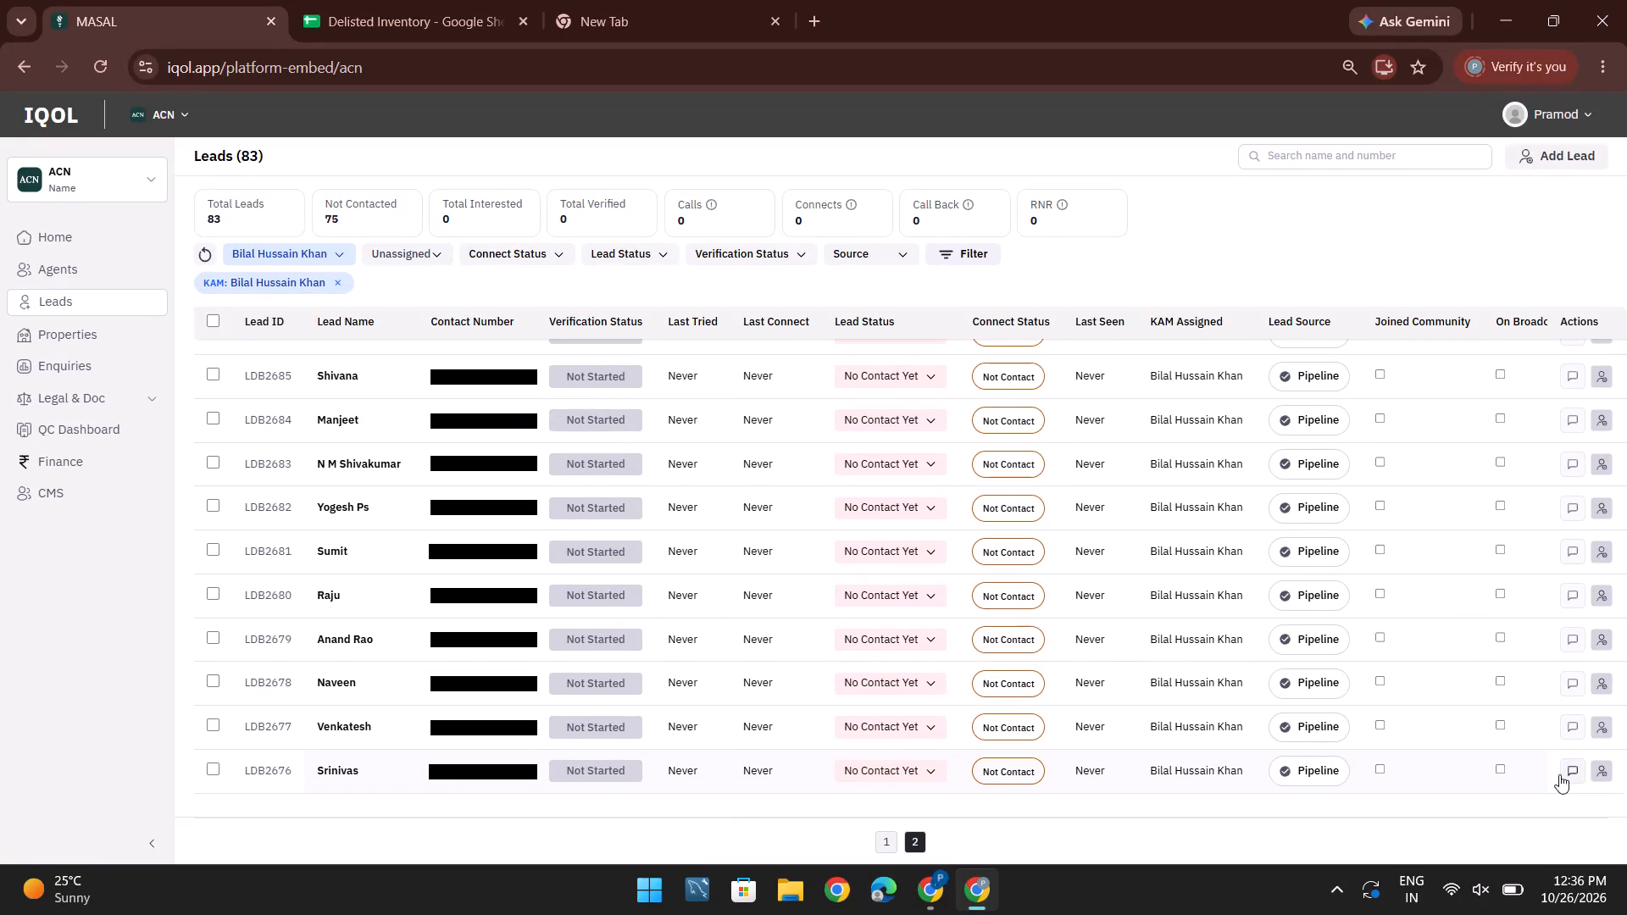
click(1569, 774)
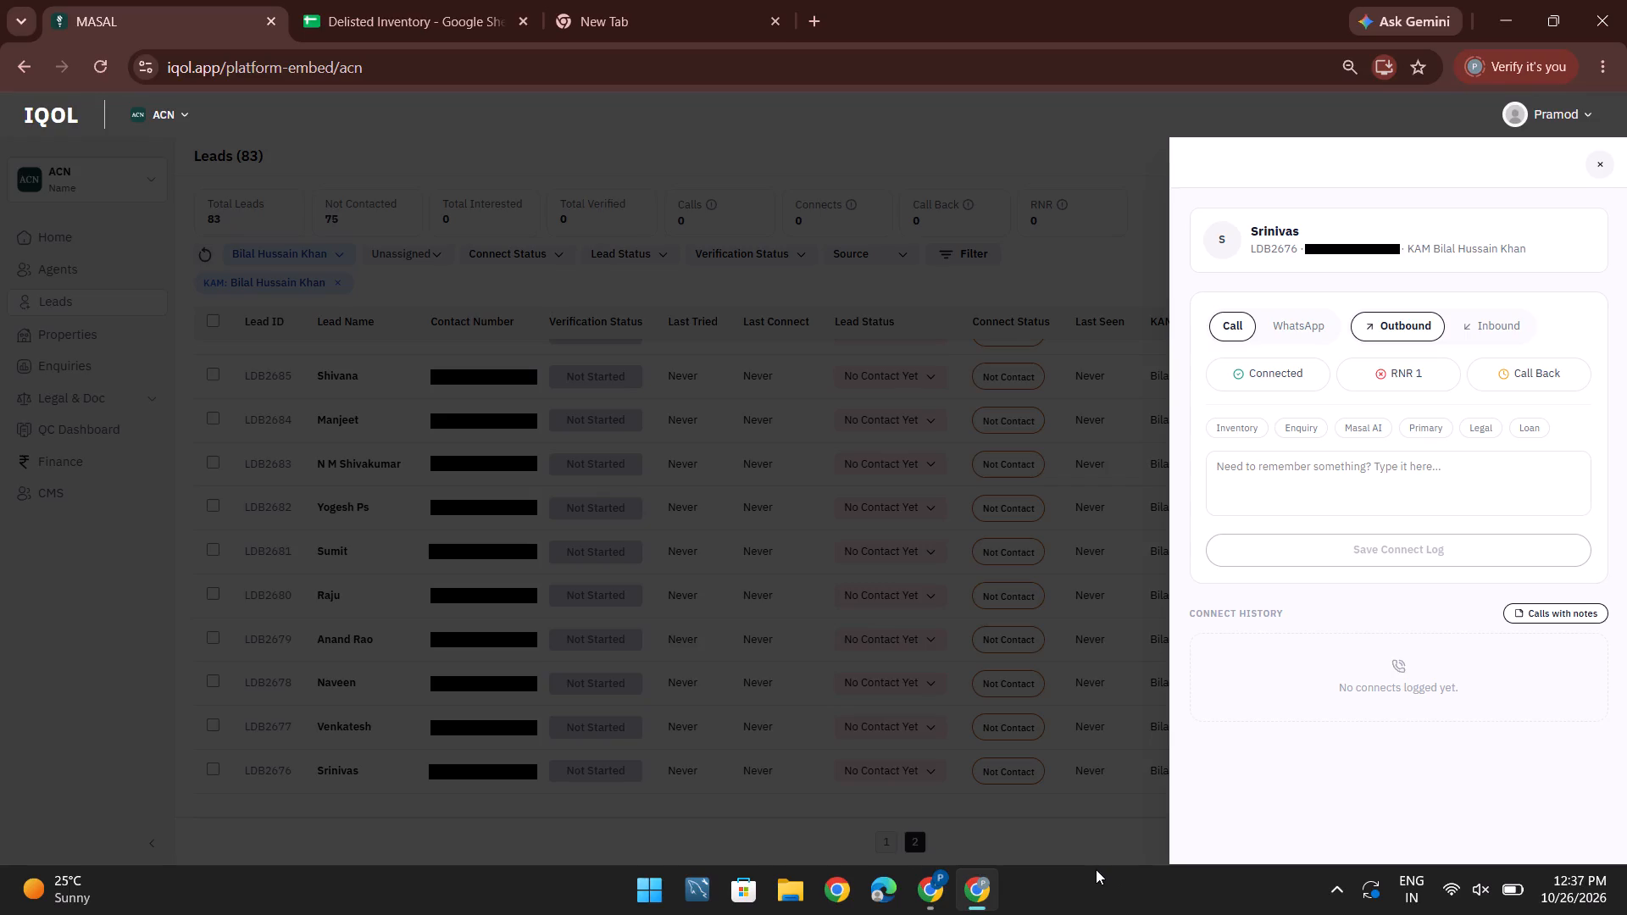
click(1046, 821)
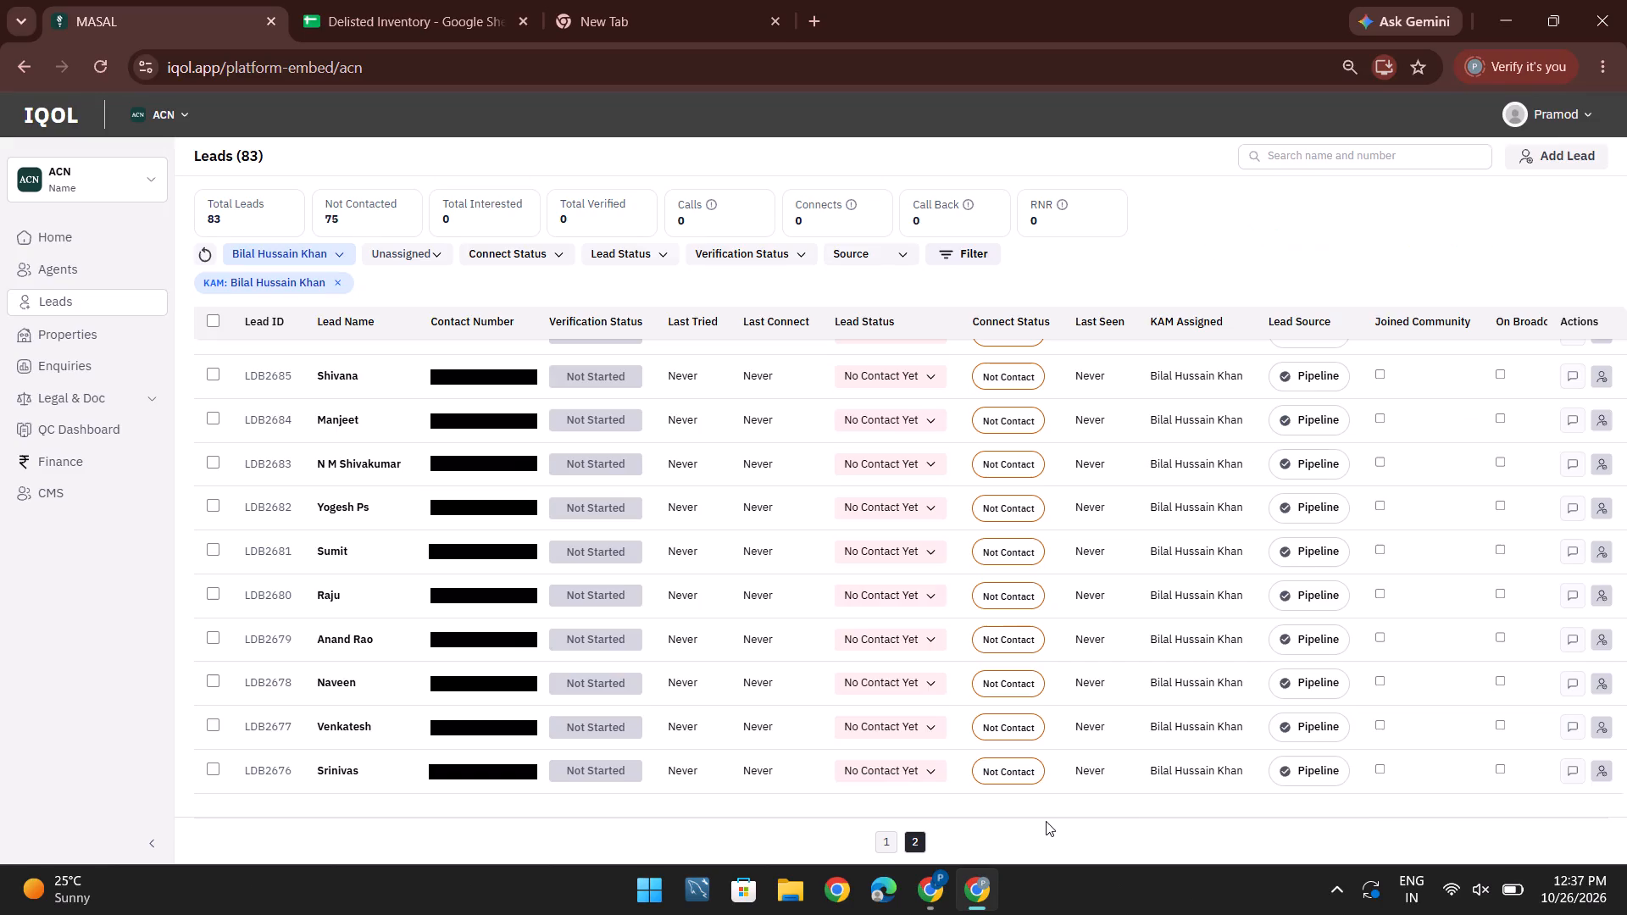
click(1610, 772)
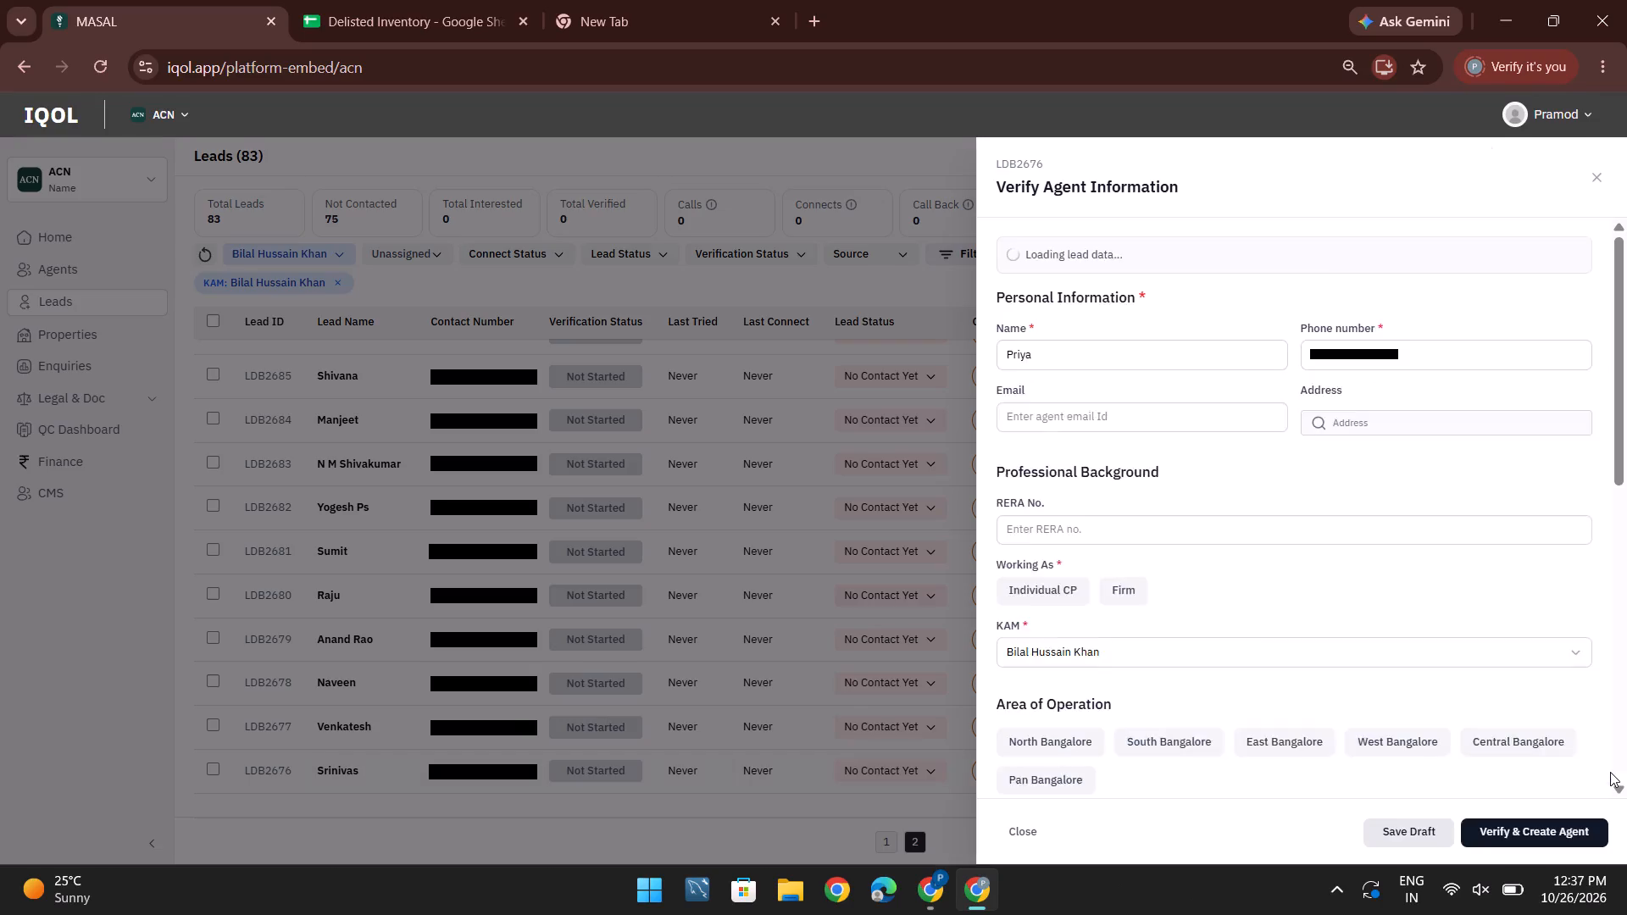
Show the hidden system tray icons.
click(1346, 890)
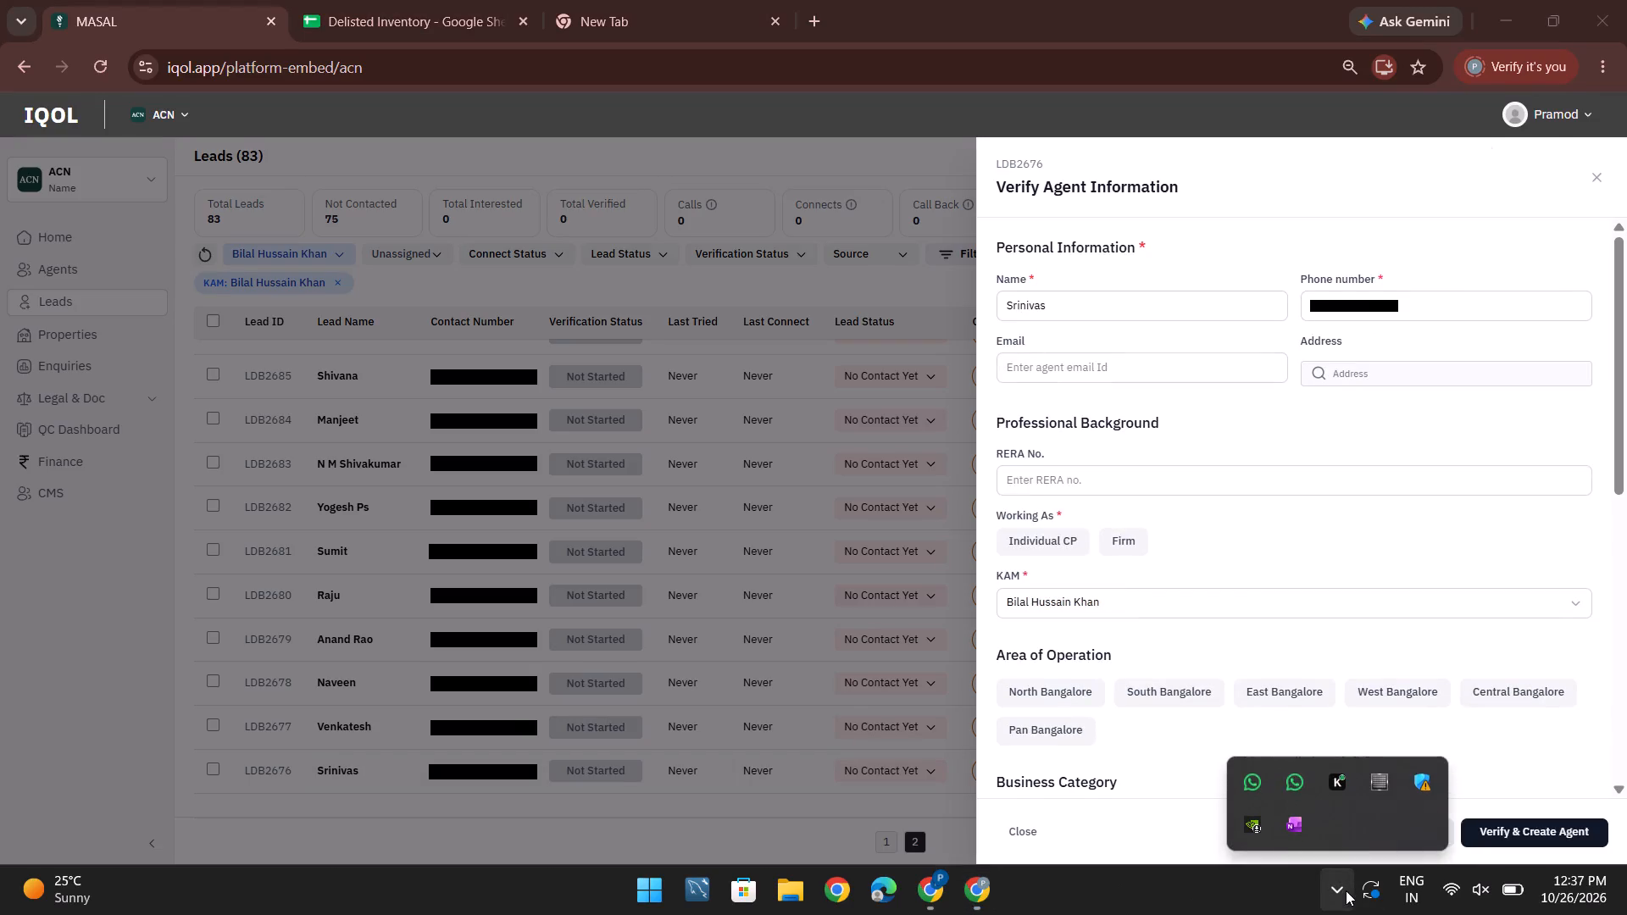
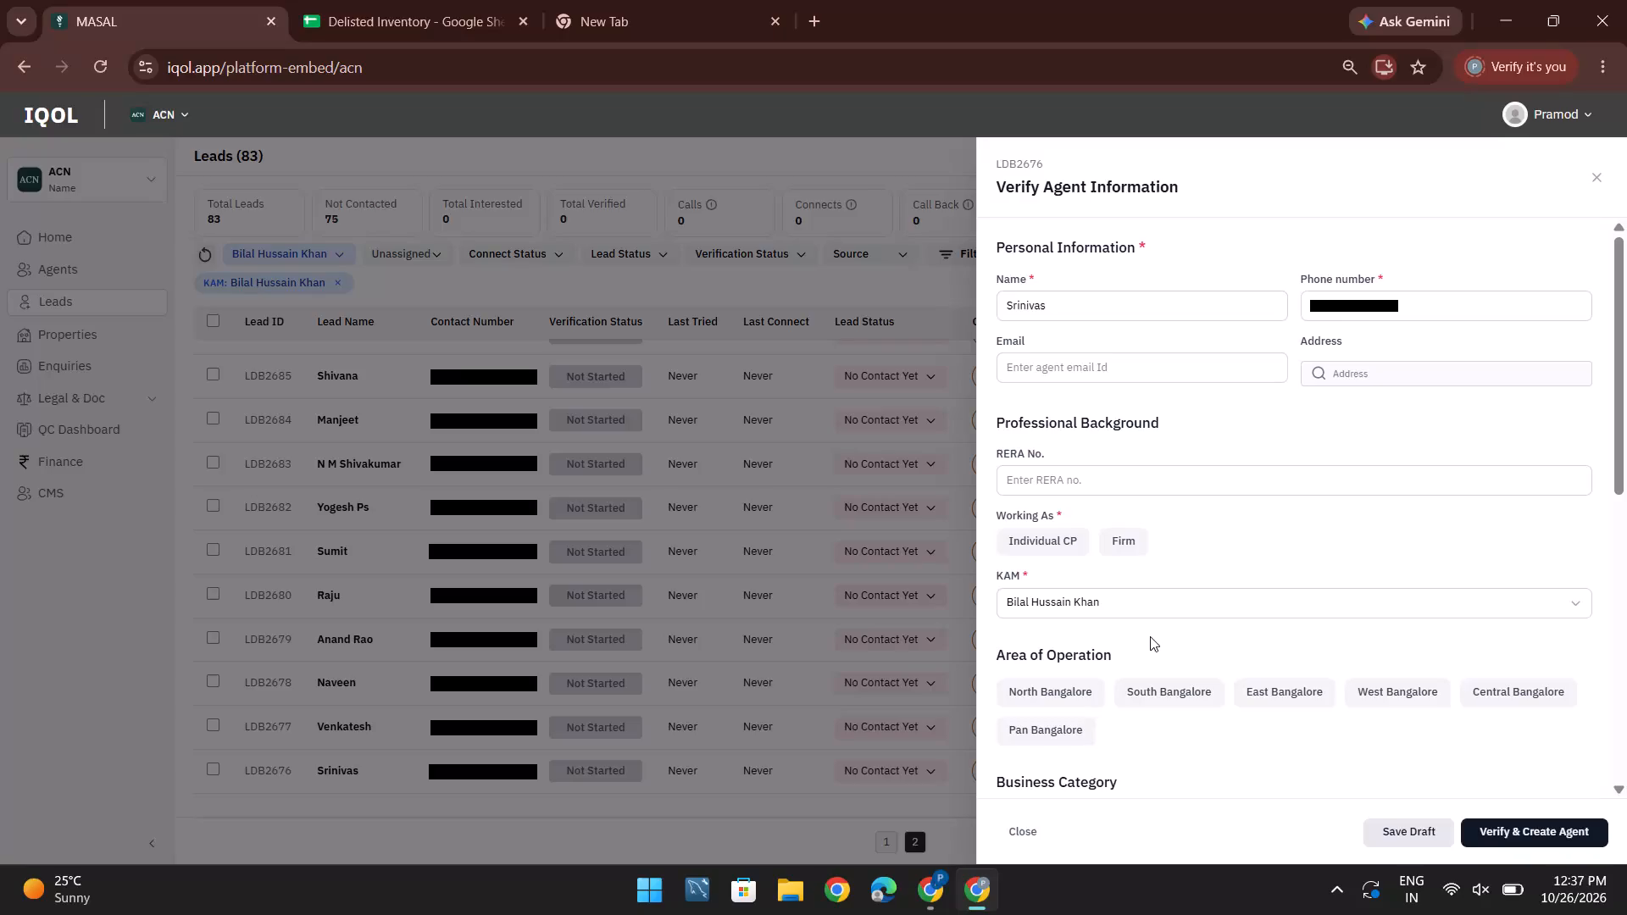
click(842, 812)
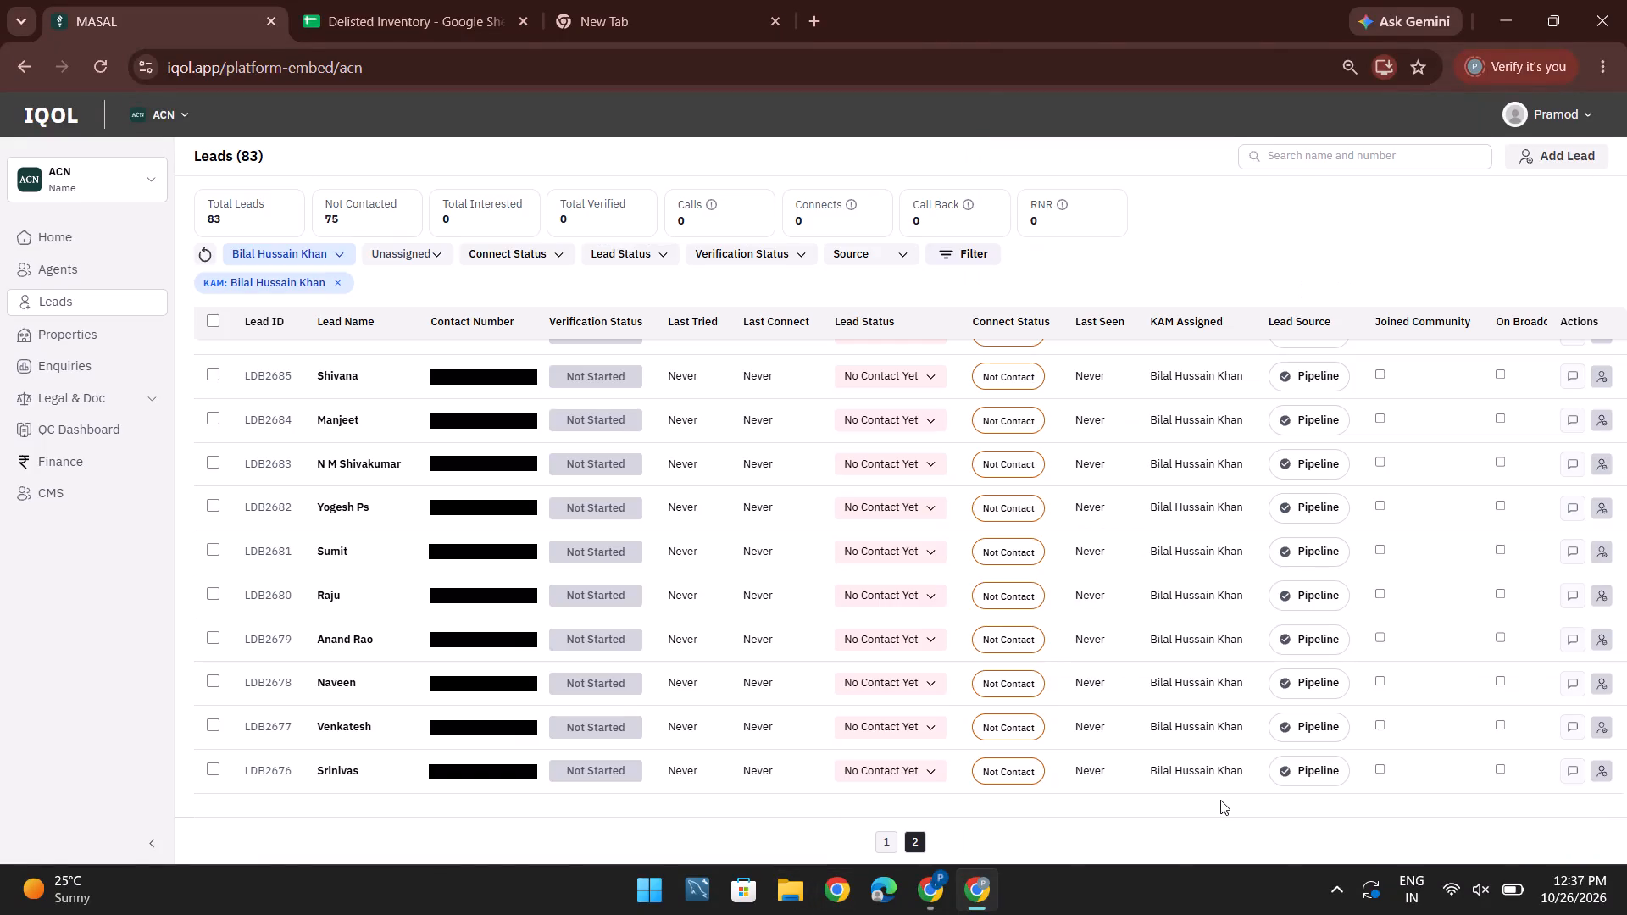
click(1569, 775)
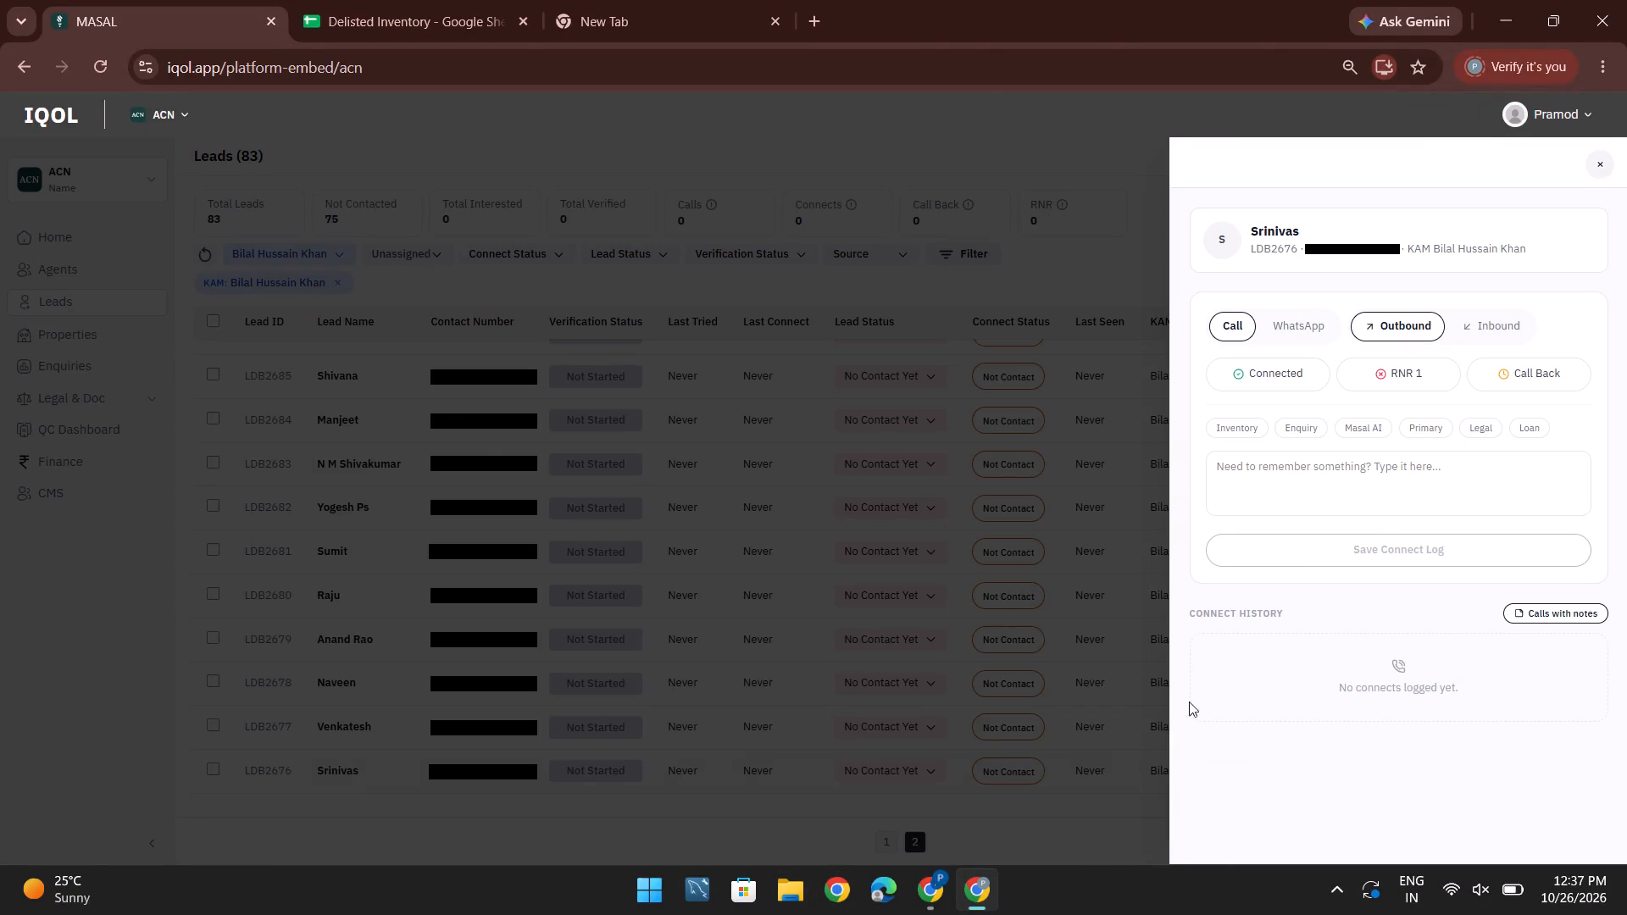
click(1378, 379)
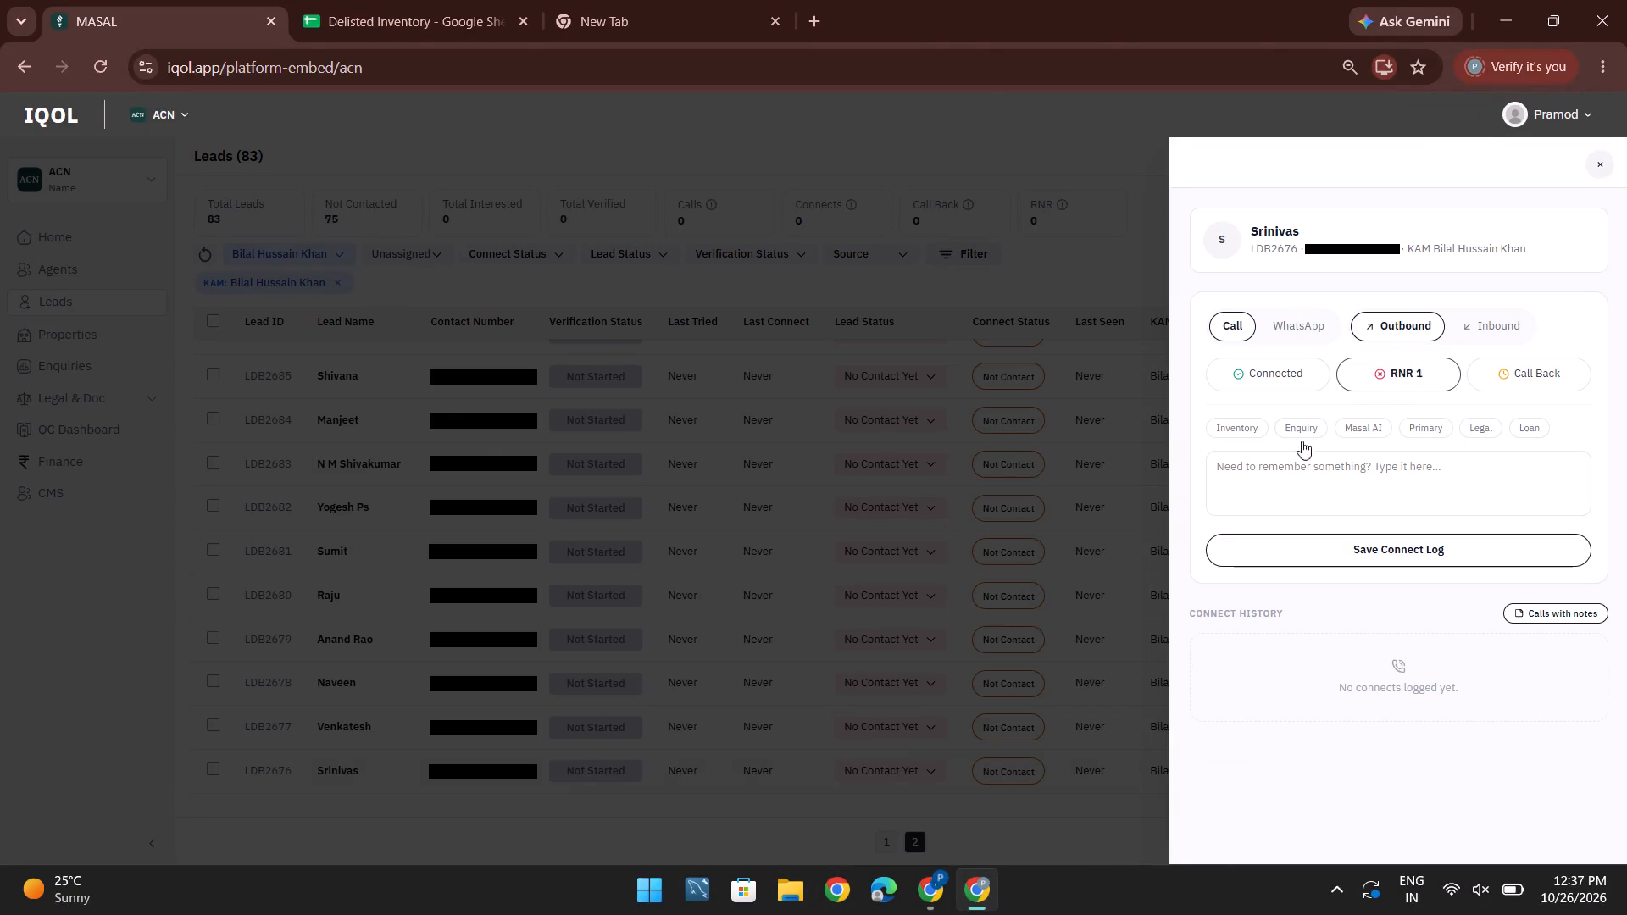
click(1269, 468)
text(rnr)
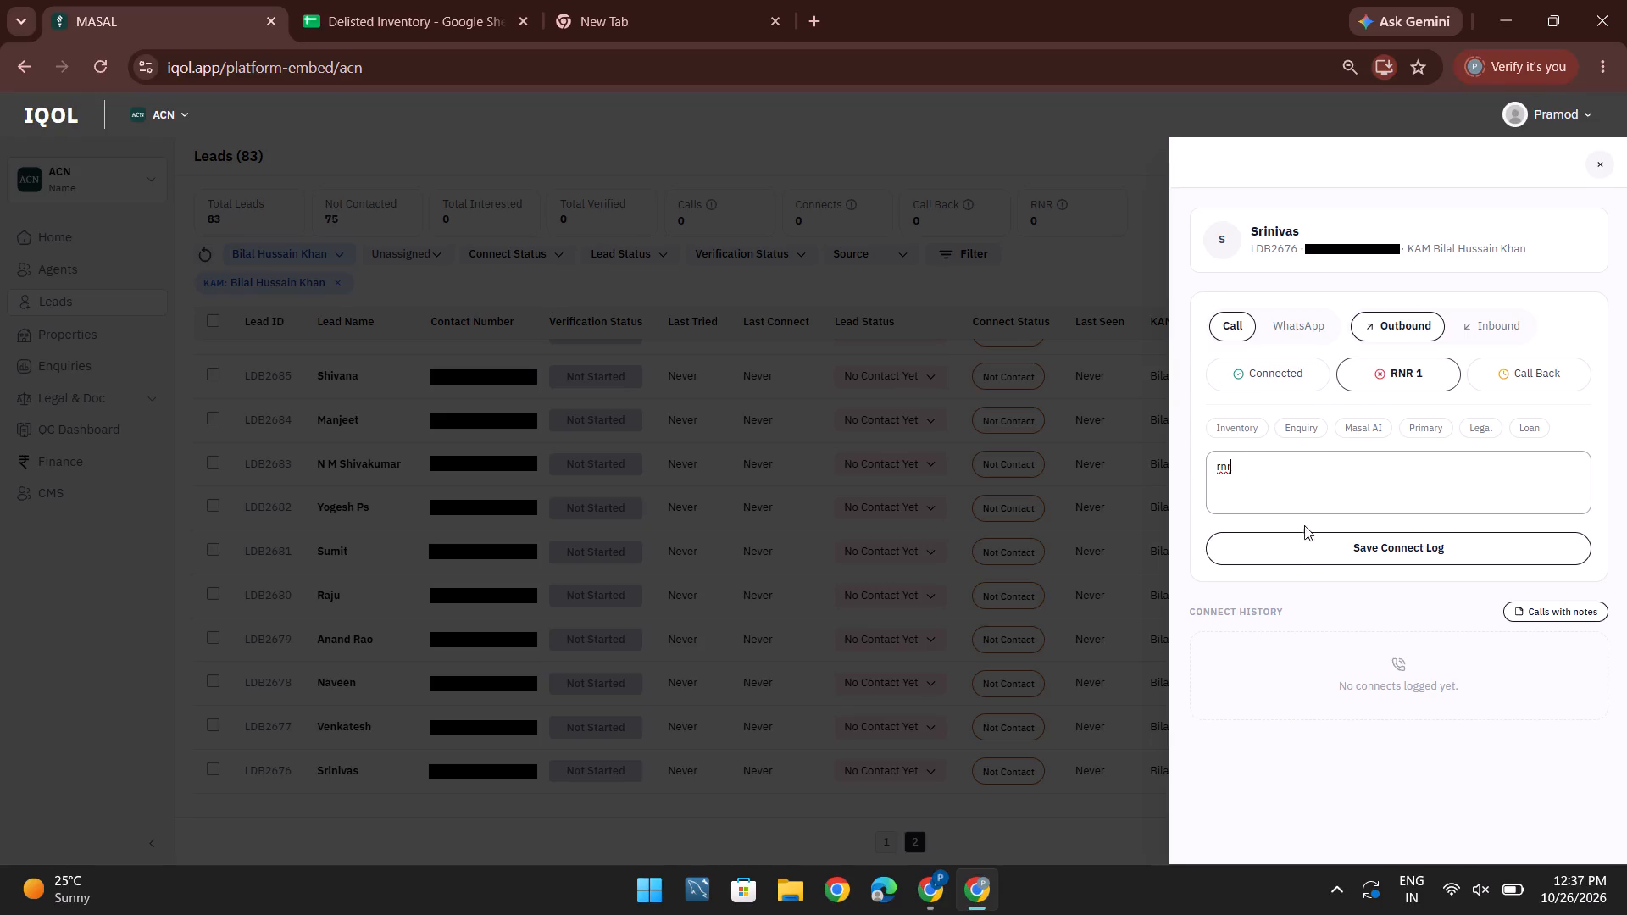
click(1296, 540)
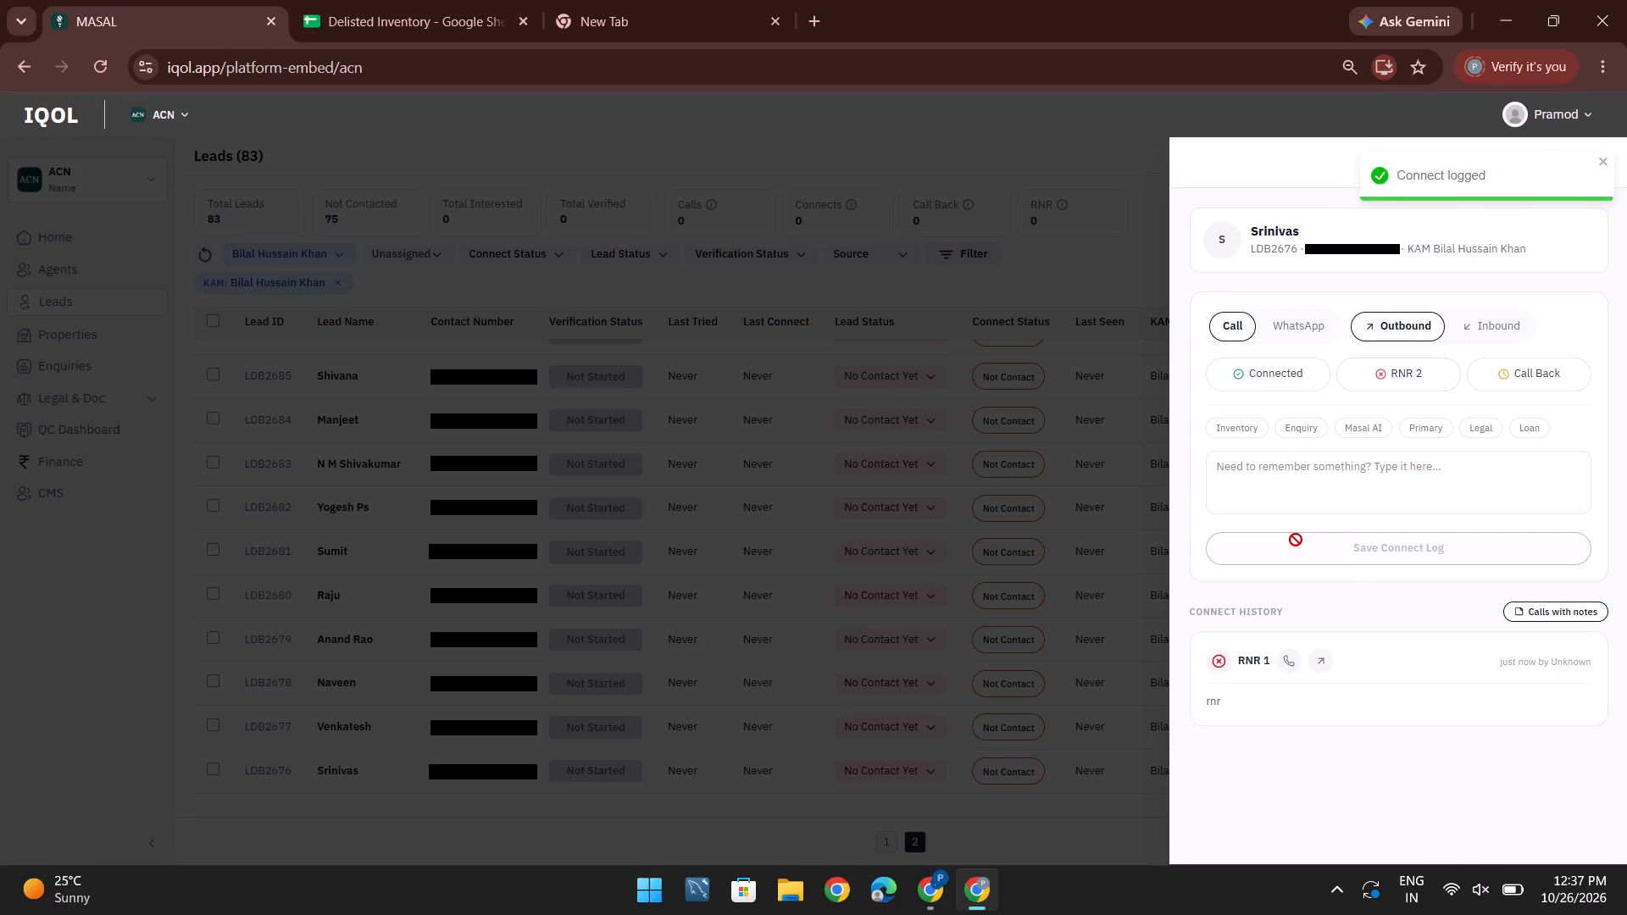
click(1012, 821)
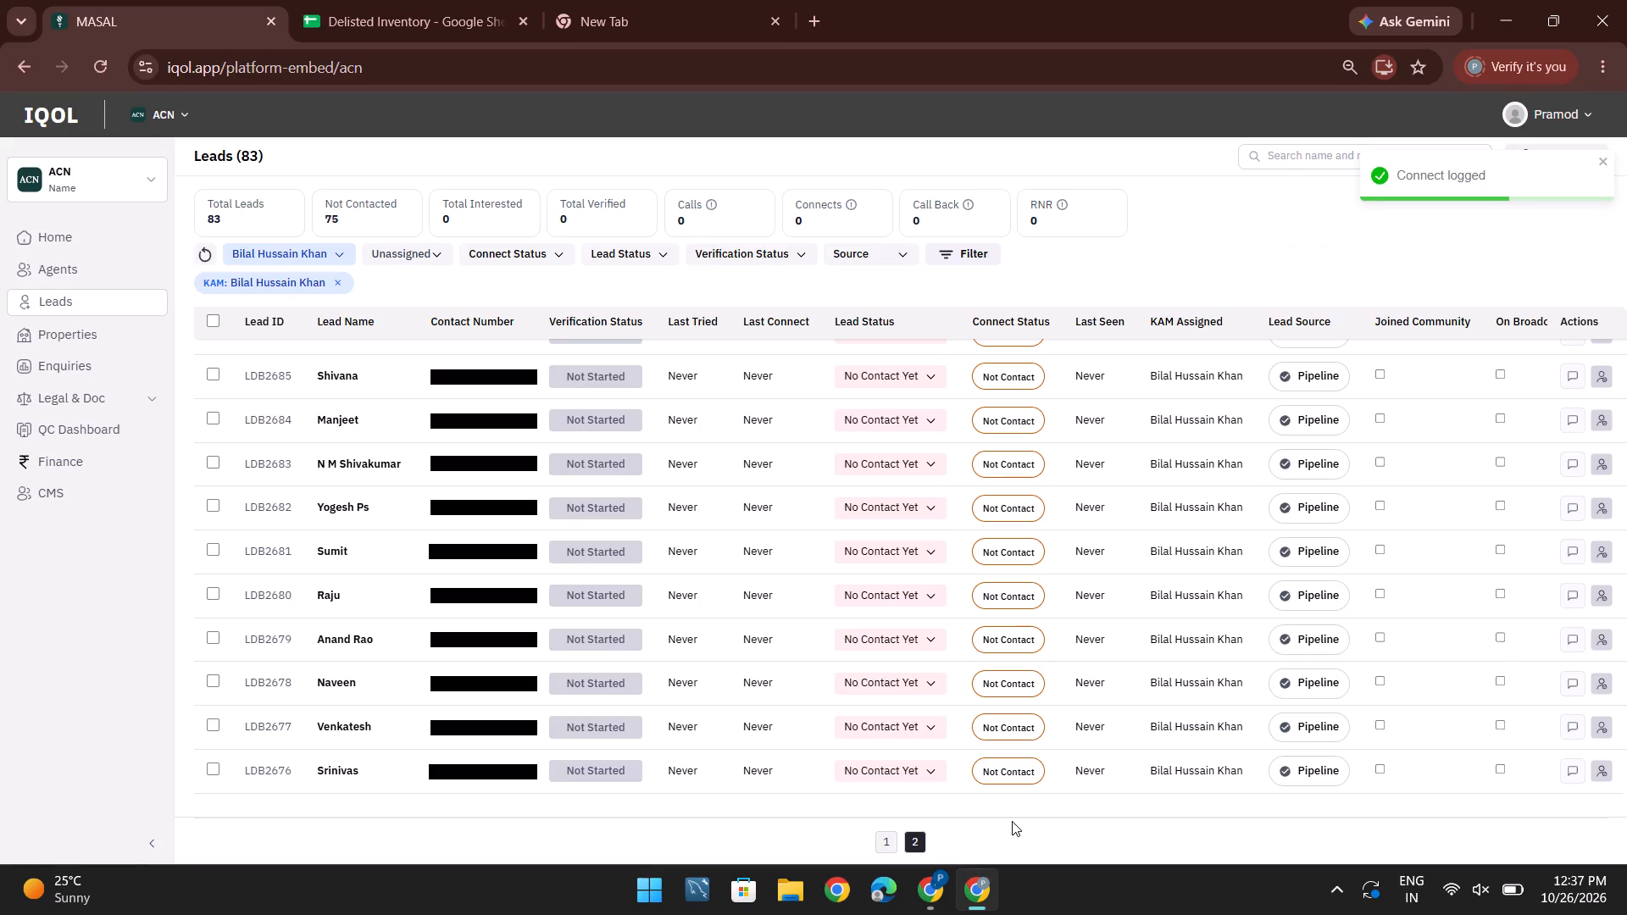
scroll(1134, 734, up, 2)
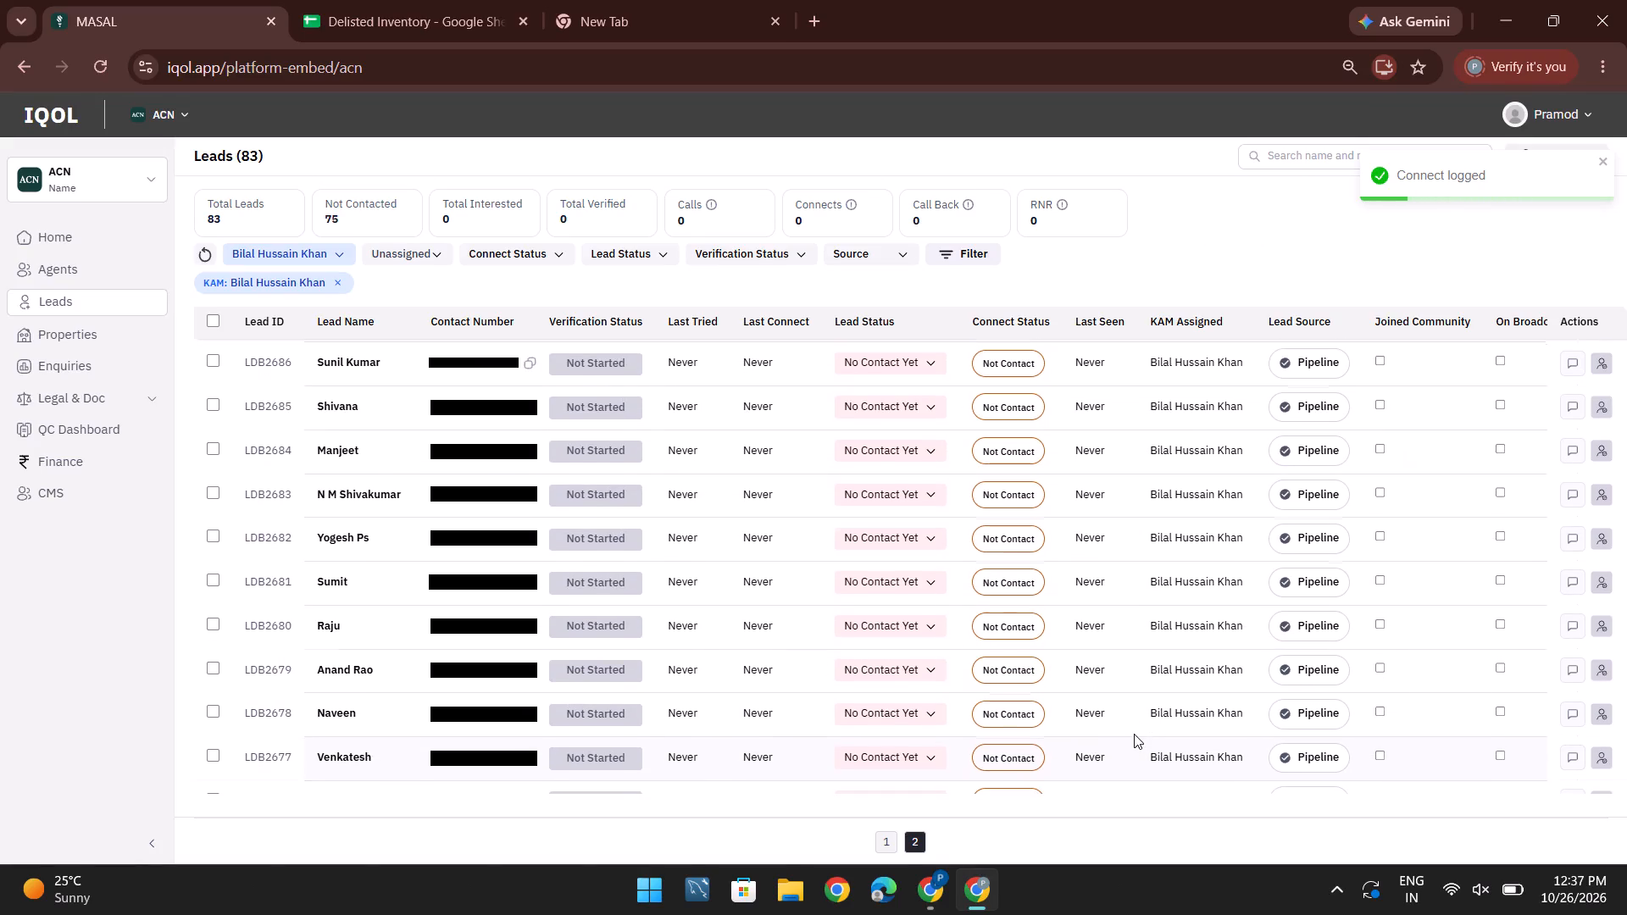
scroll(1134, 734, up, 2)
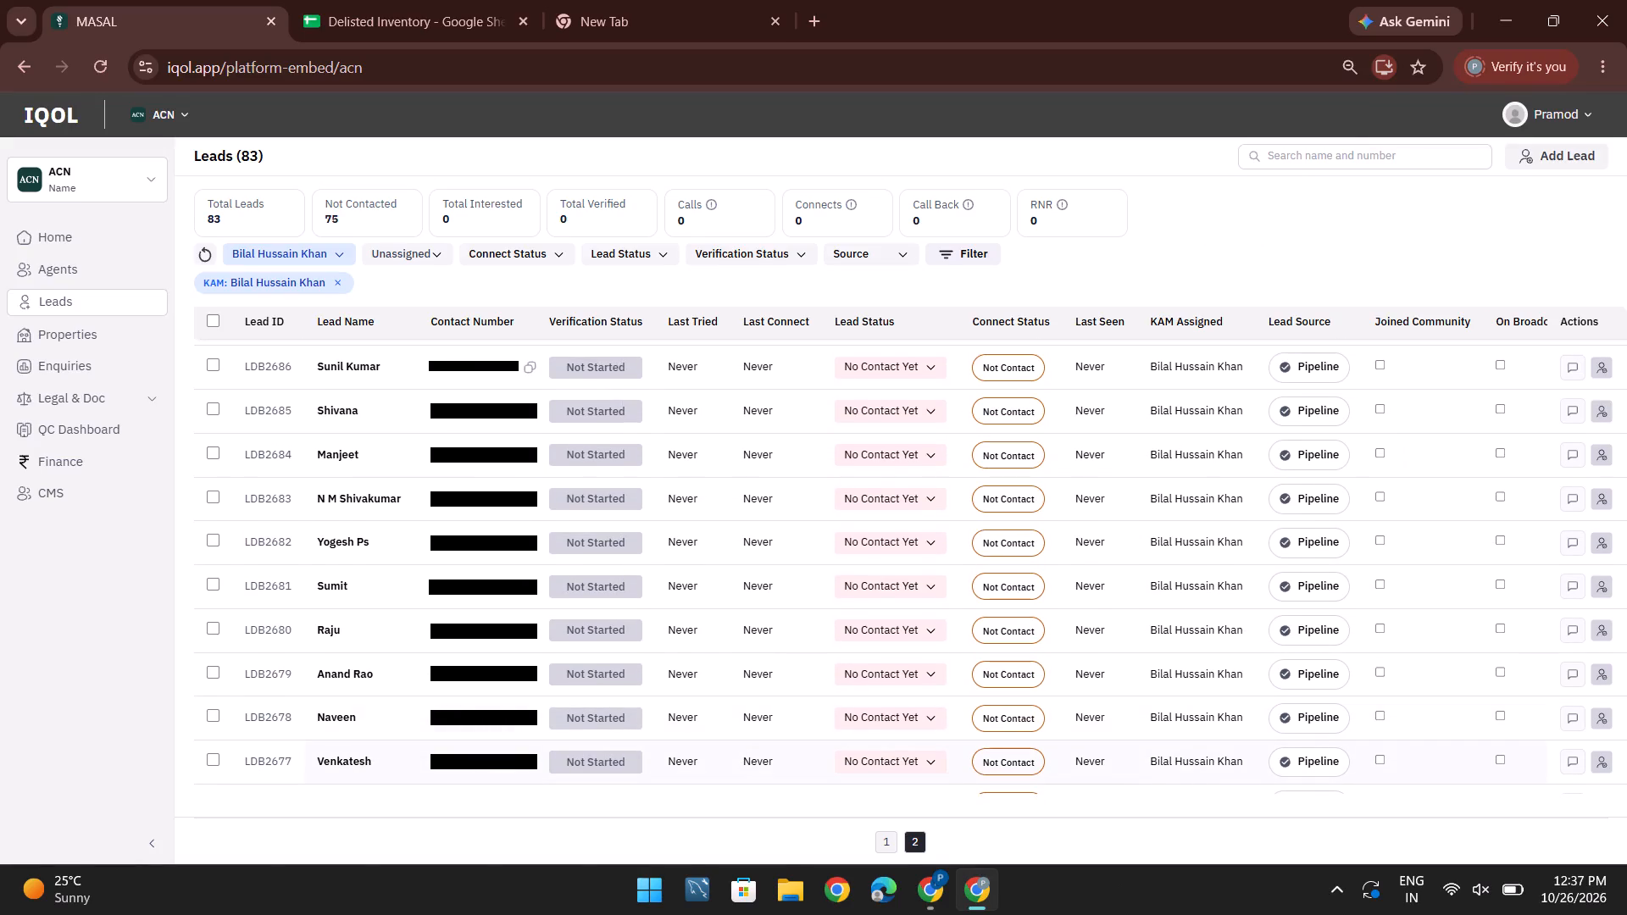
scroll(1220, 756, up, 6)
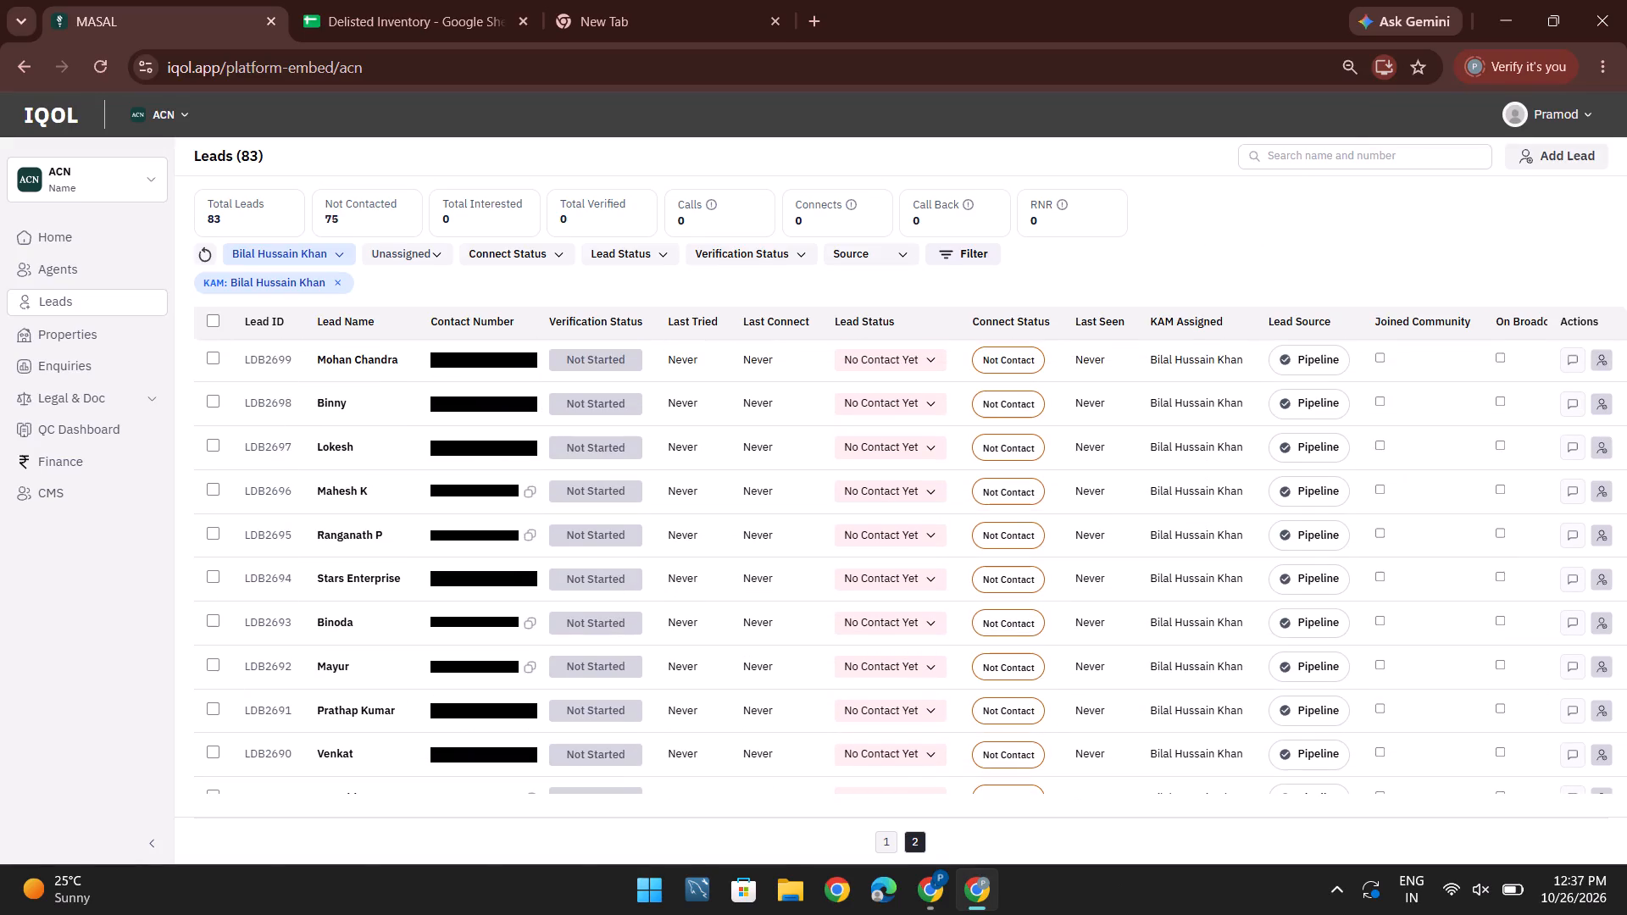
click(886, 833)
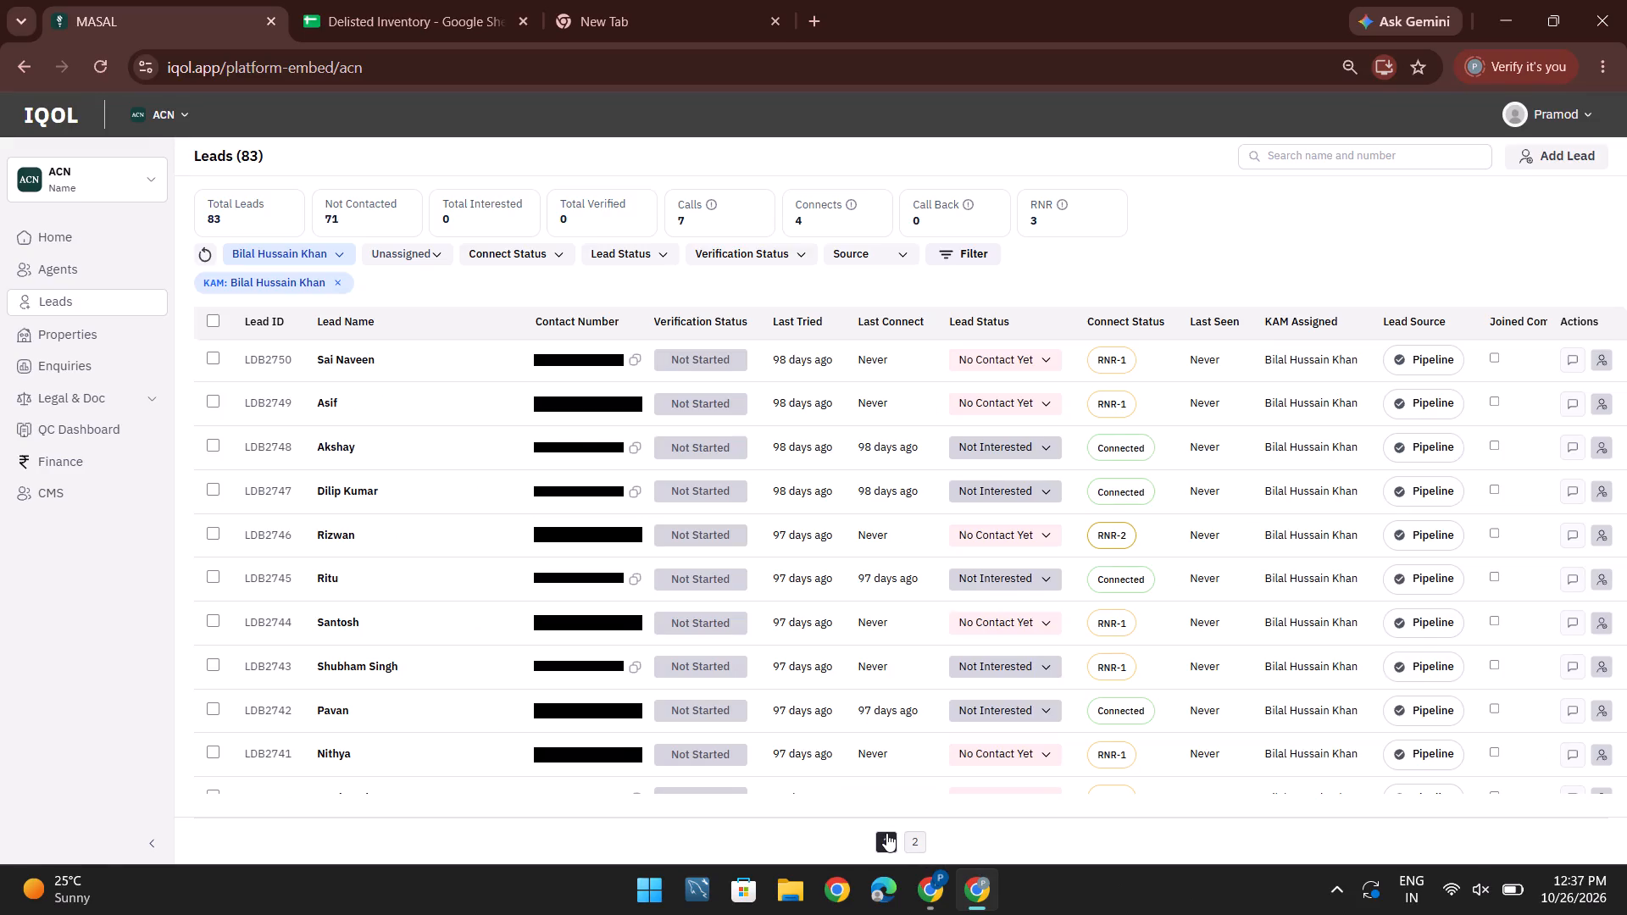
scroll(1131, 673, right, 10)
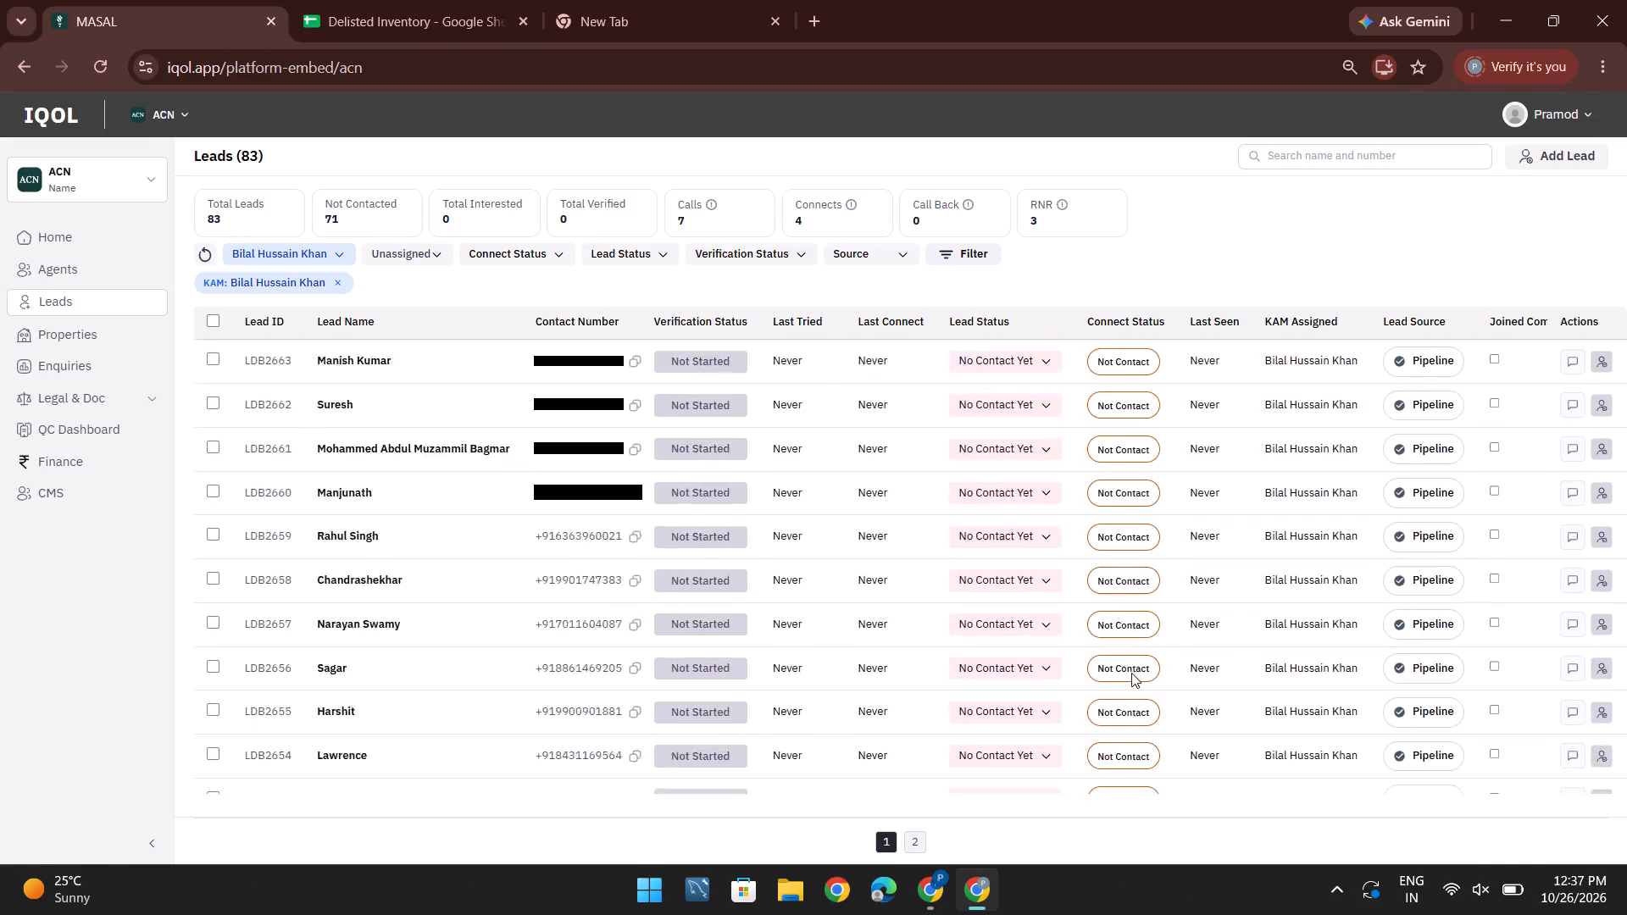
scroll(1131, 673, right, 5)
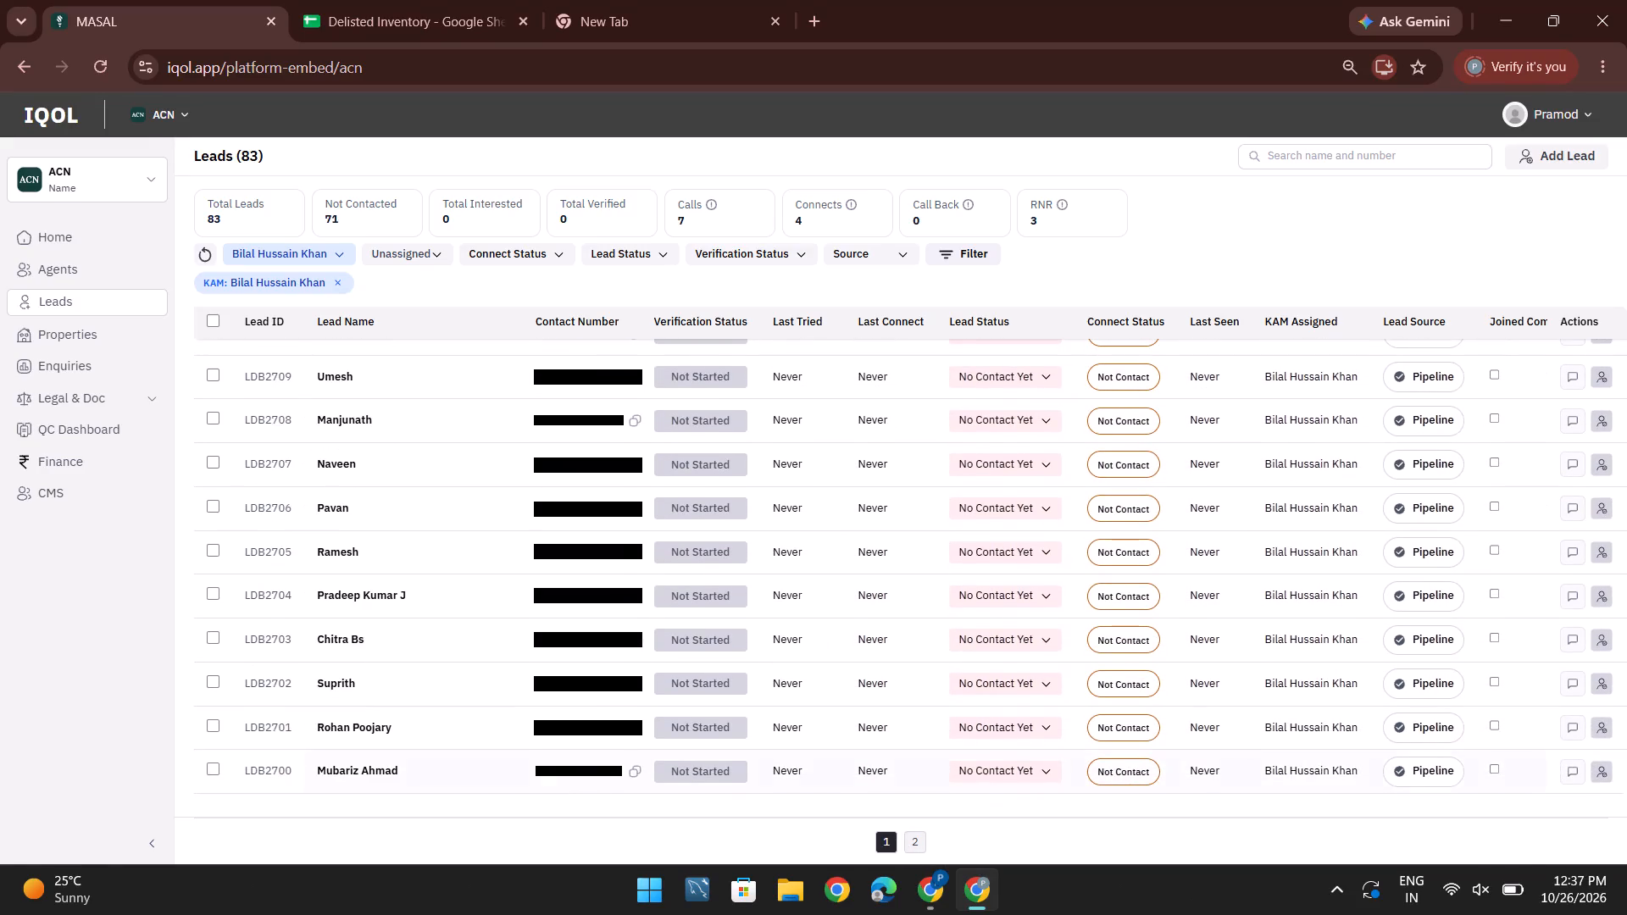
click(1563, 773)
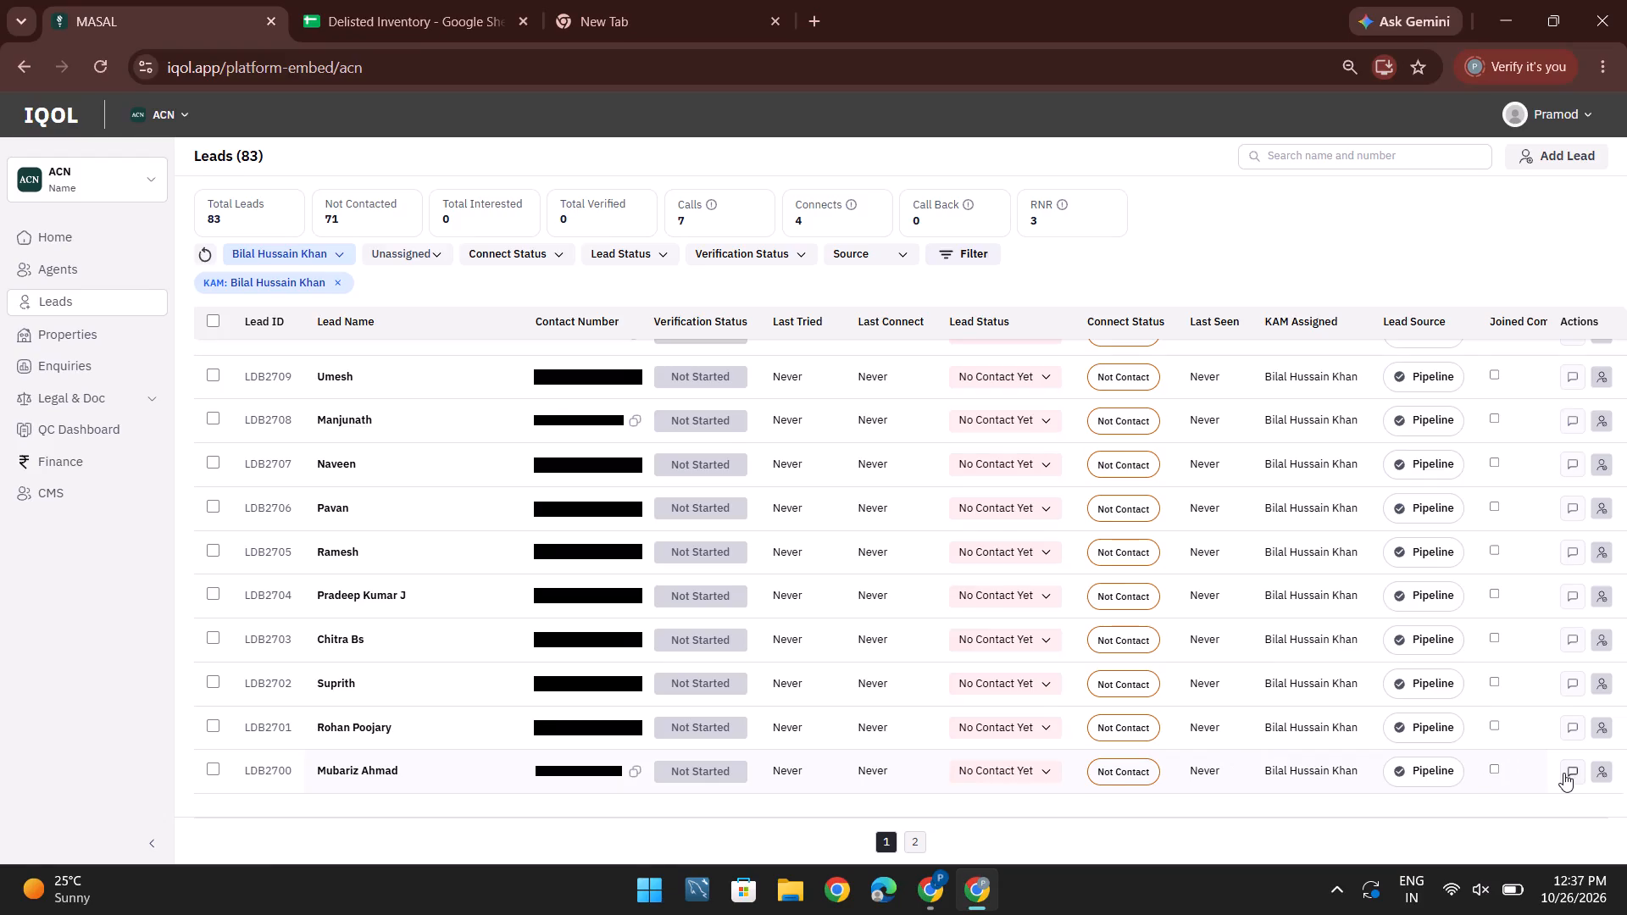
click(1106, 838)
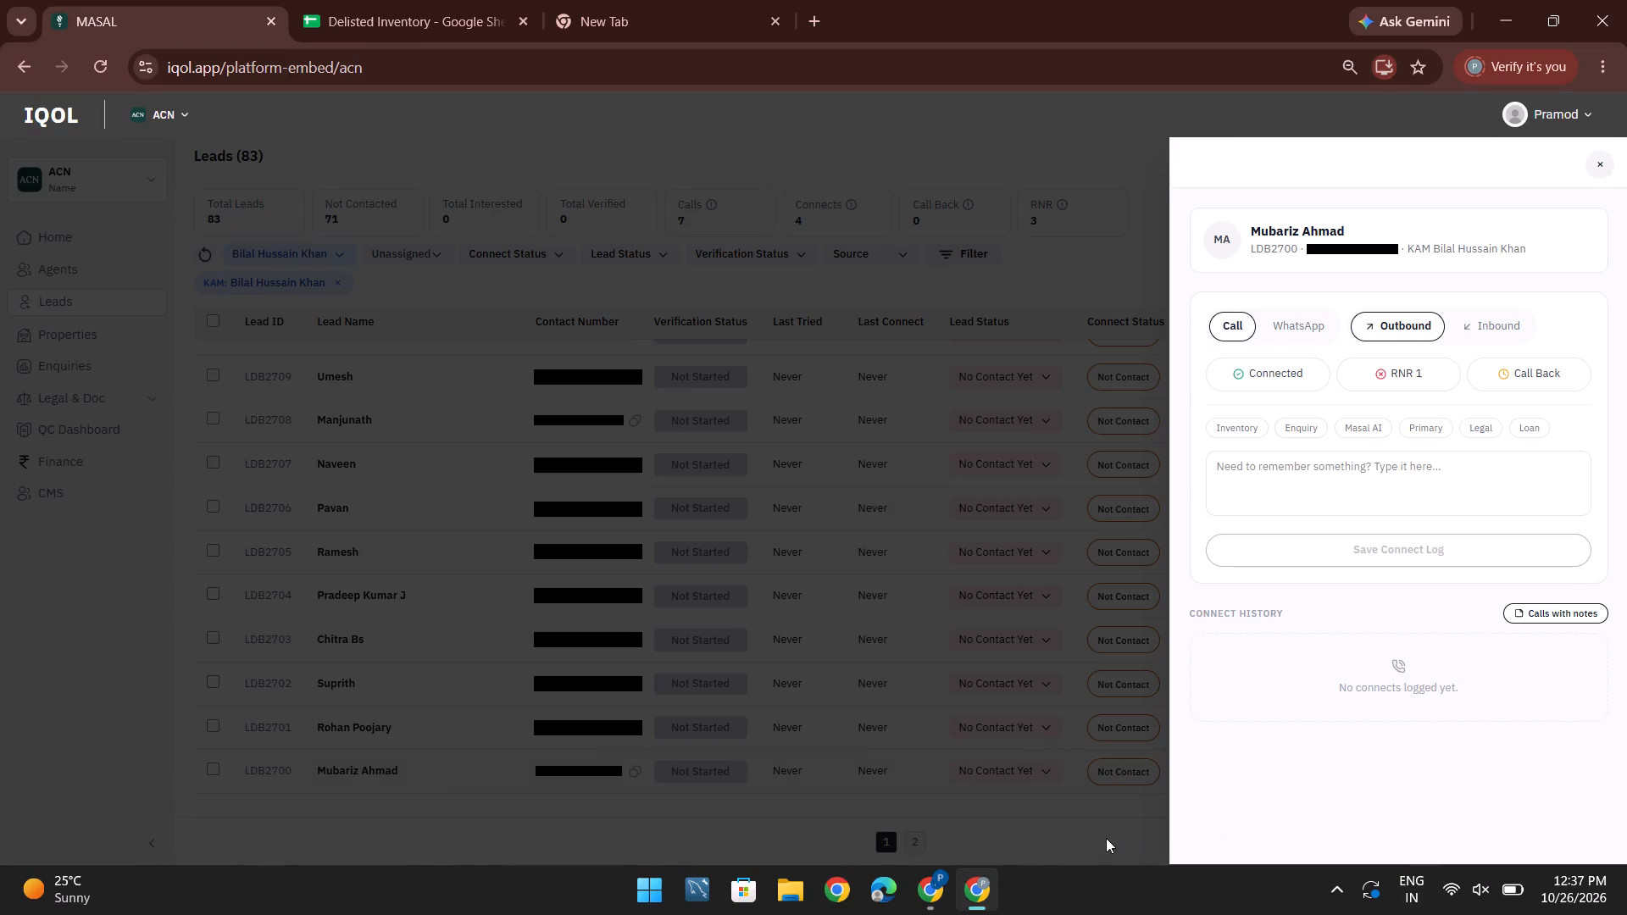
click(1598, 767)
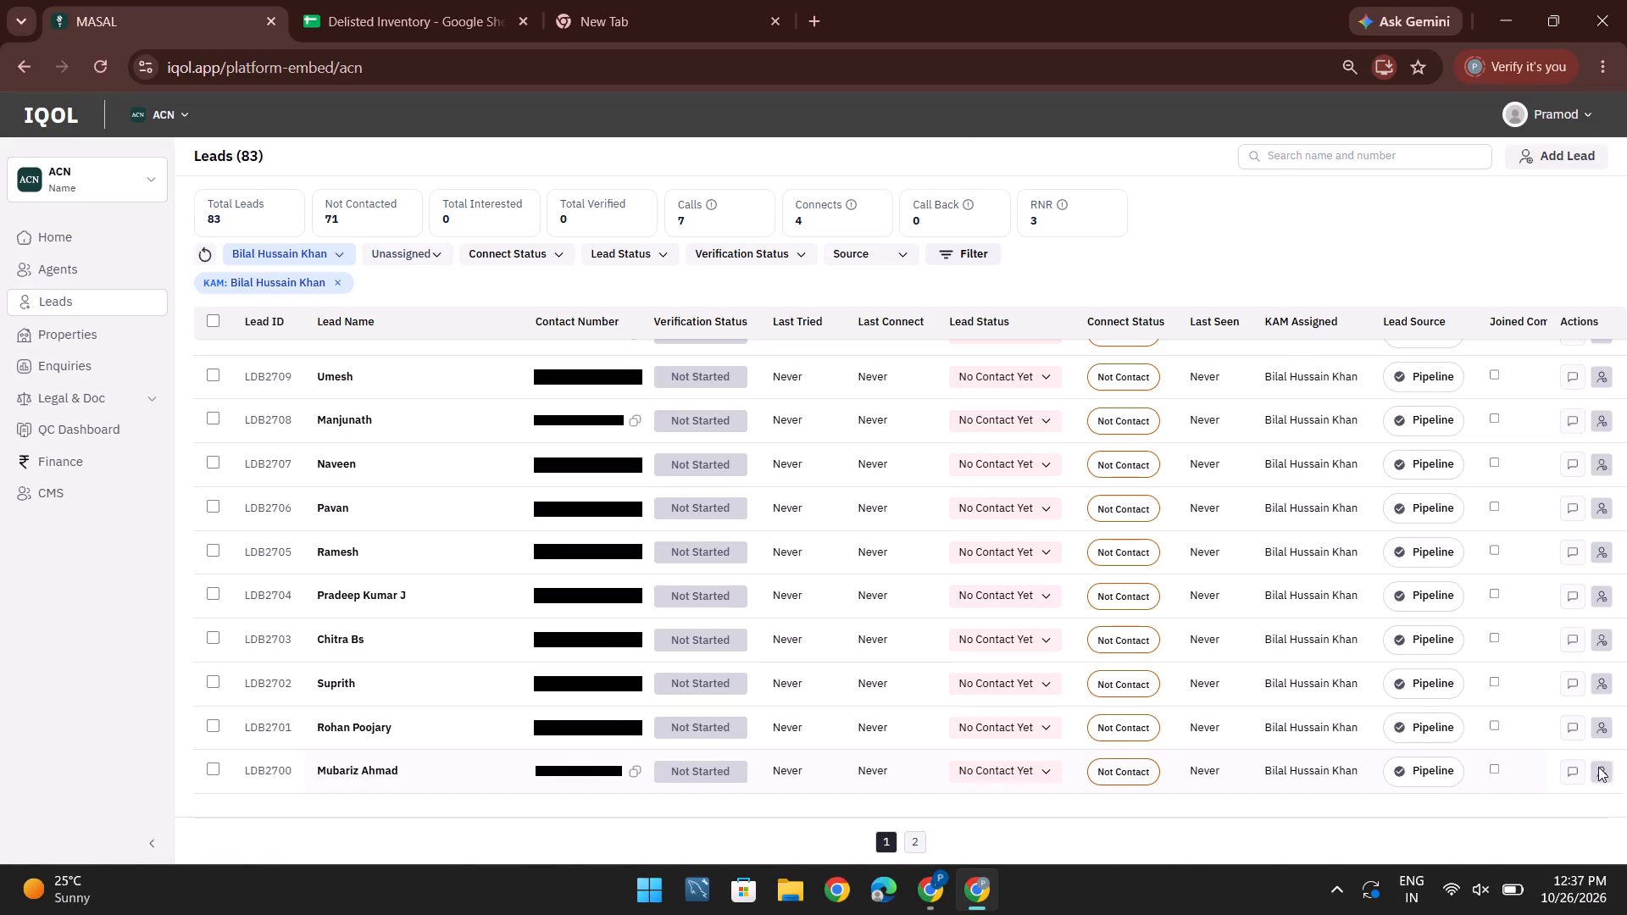
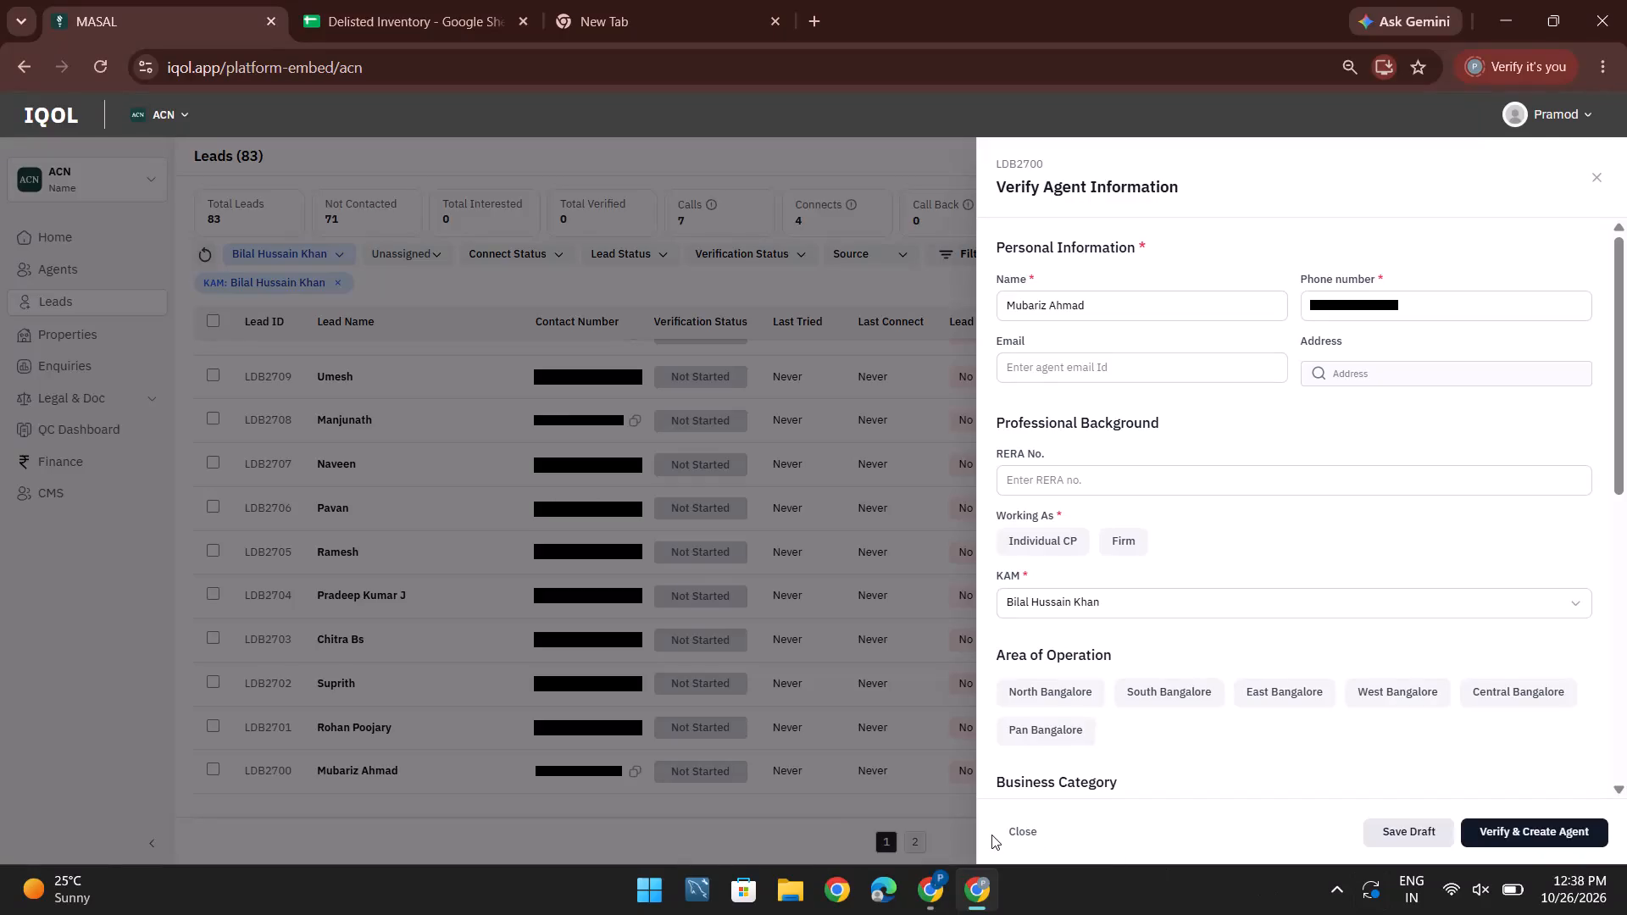
click(818, 815)
scroll(1134, 740, up, 1)
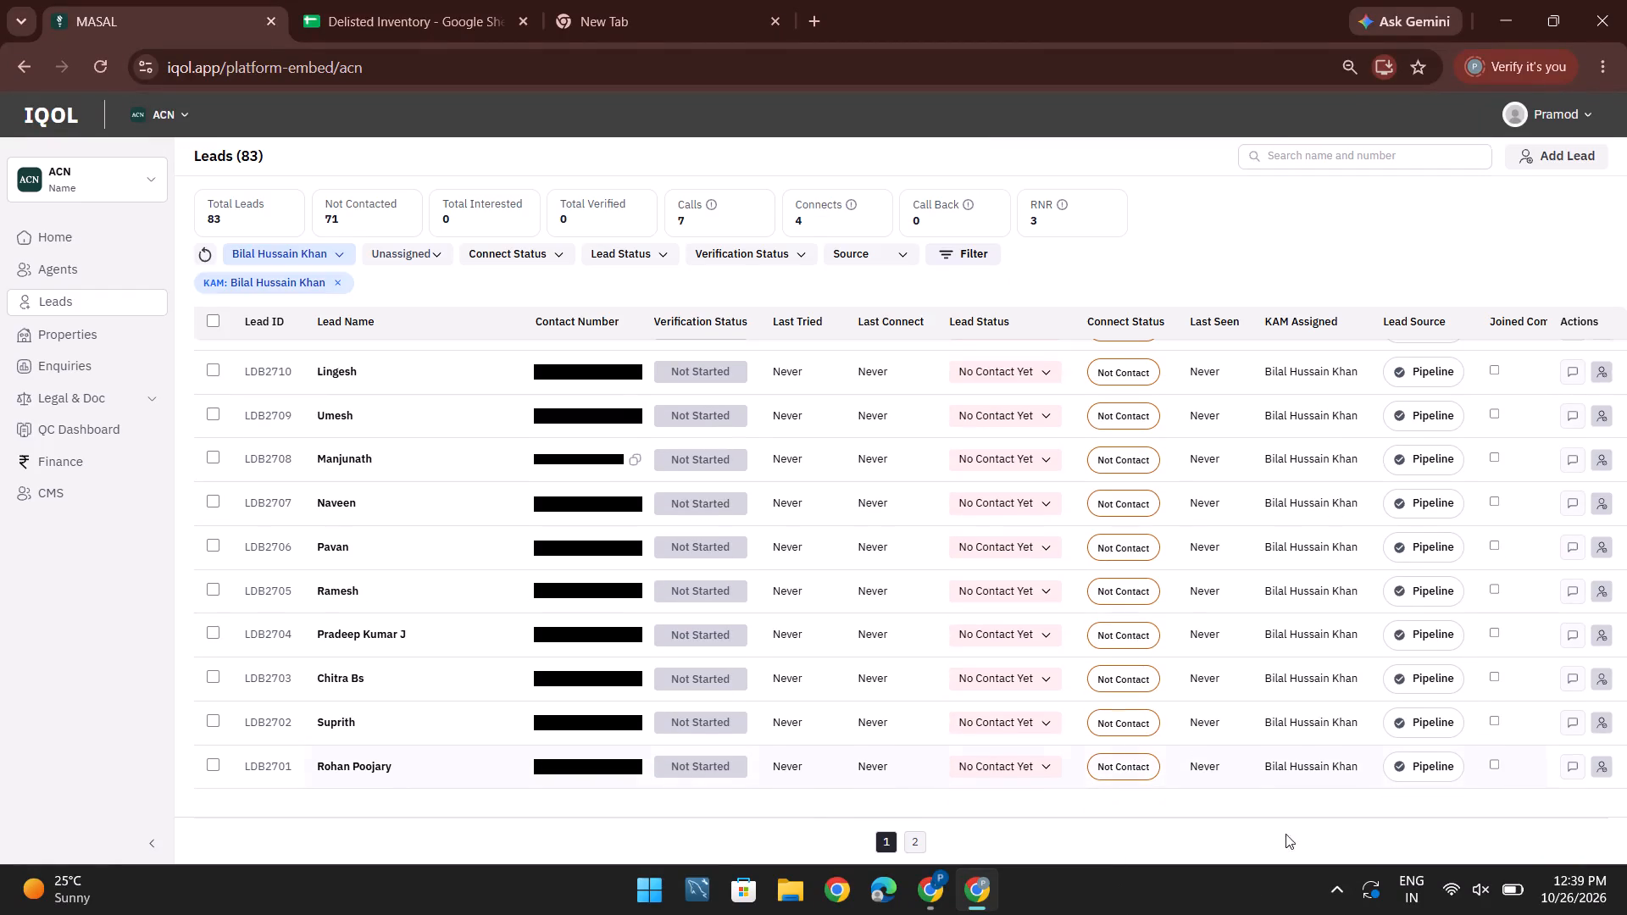
click(1572, 772)
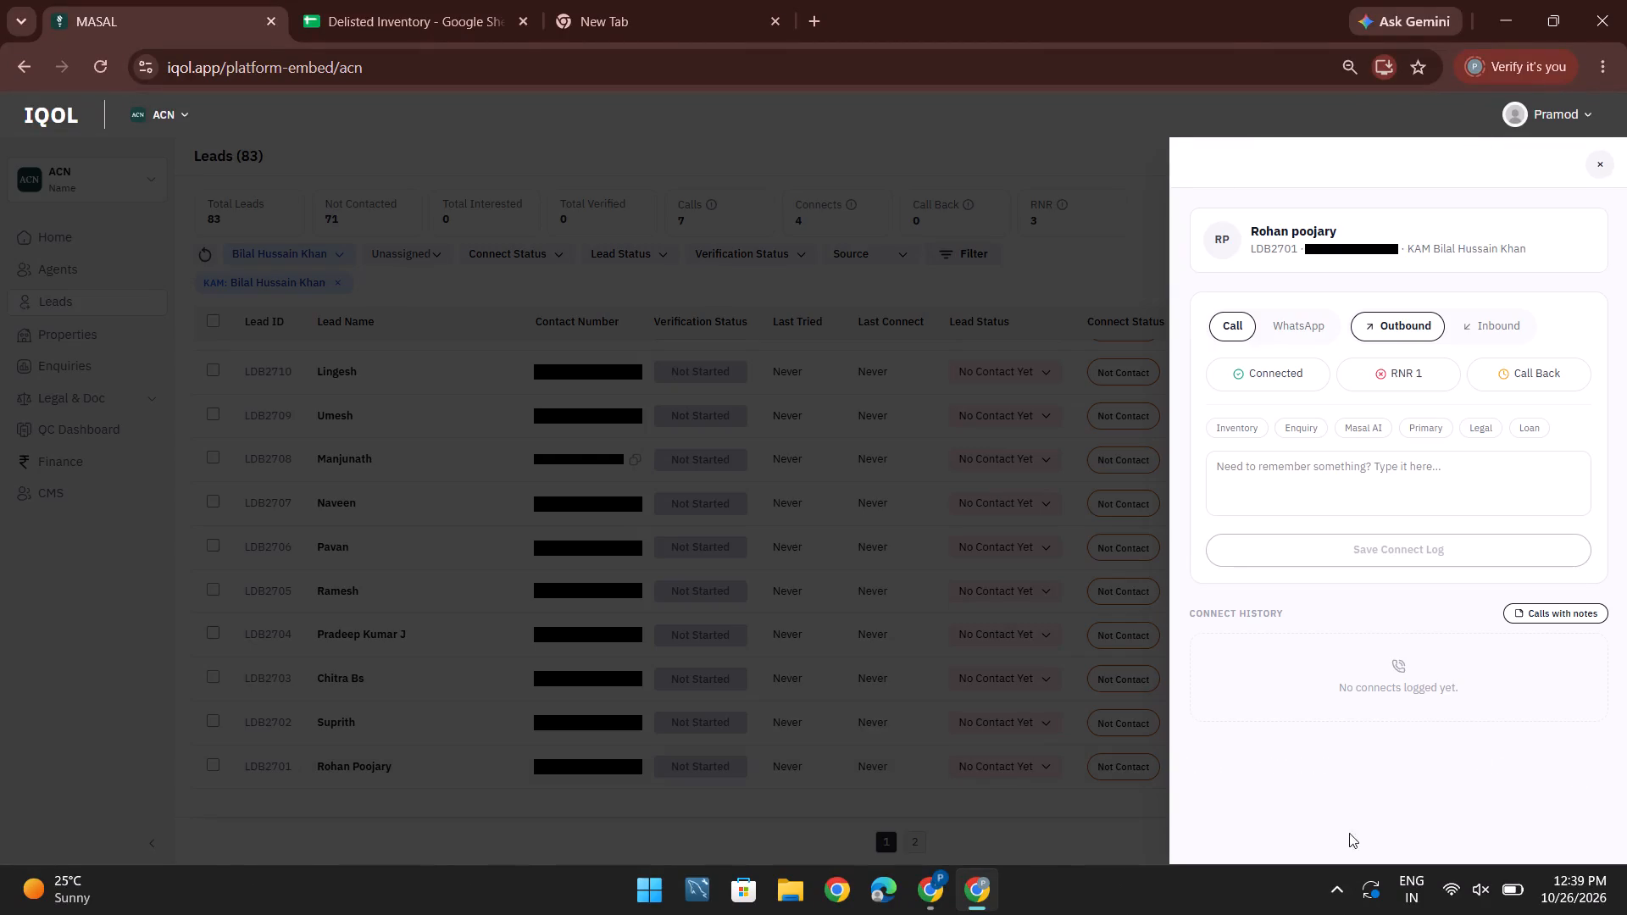
click(1087, 823)
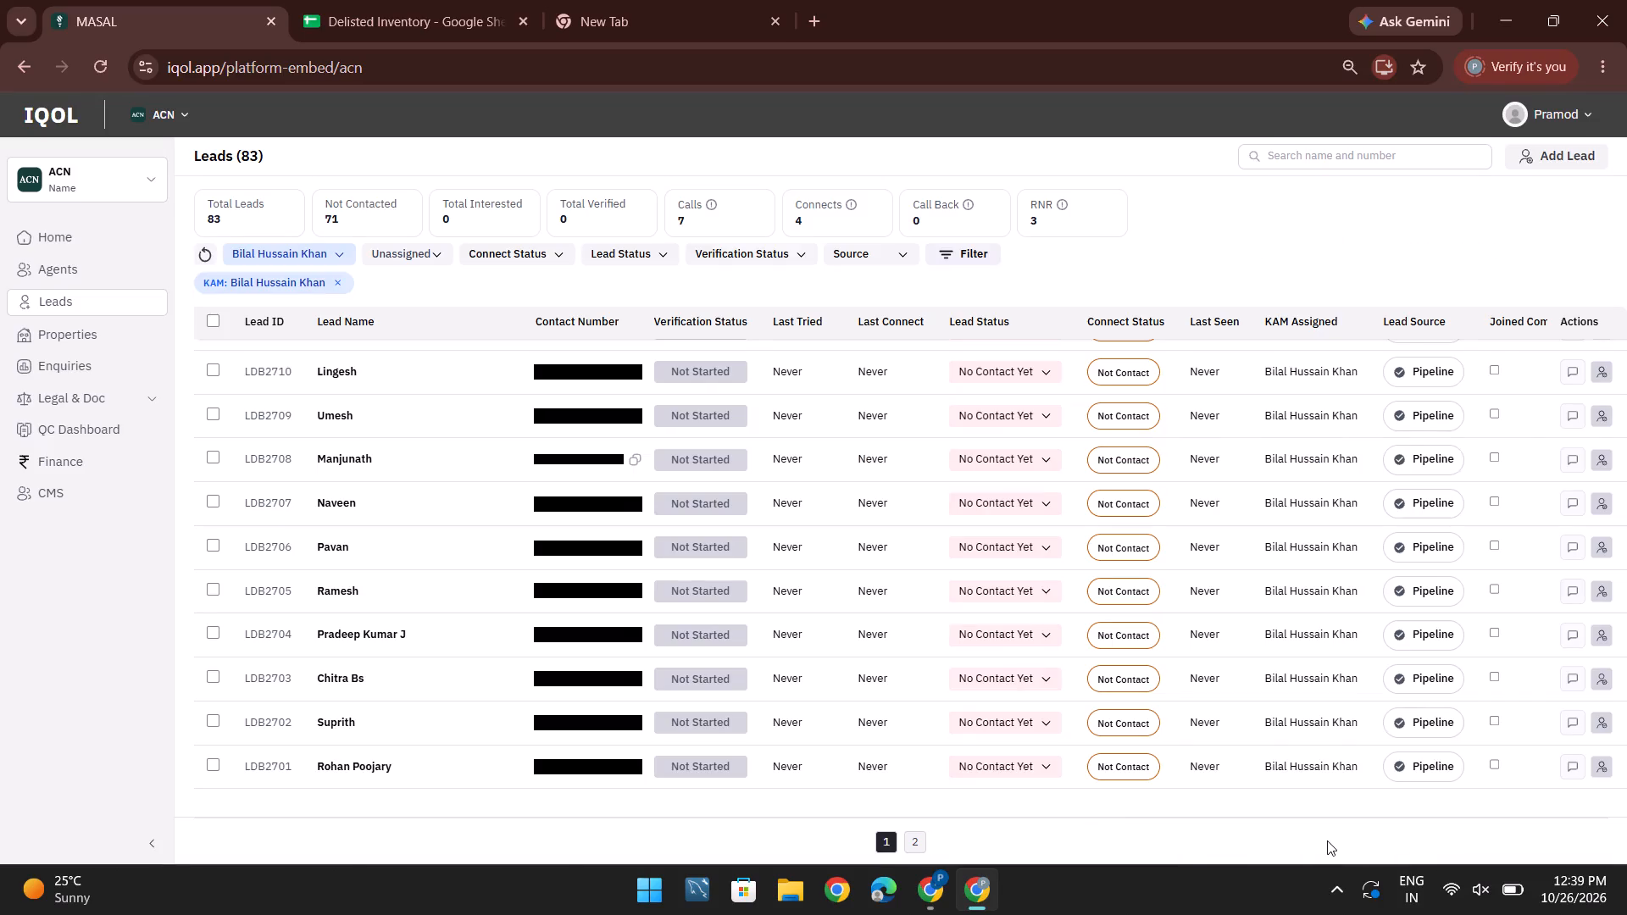
click(1608, 774)
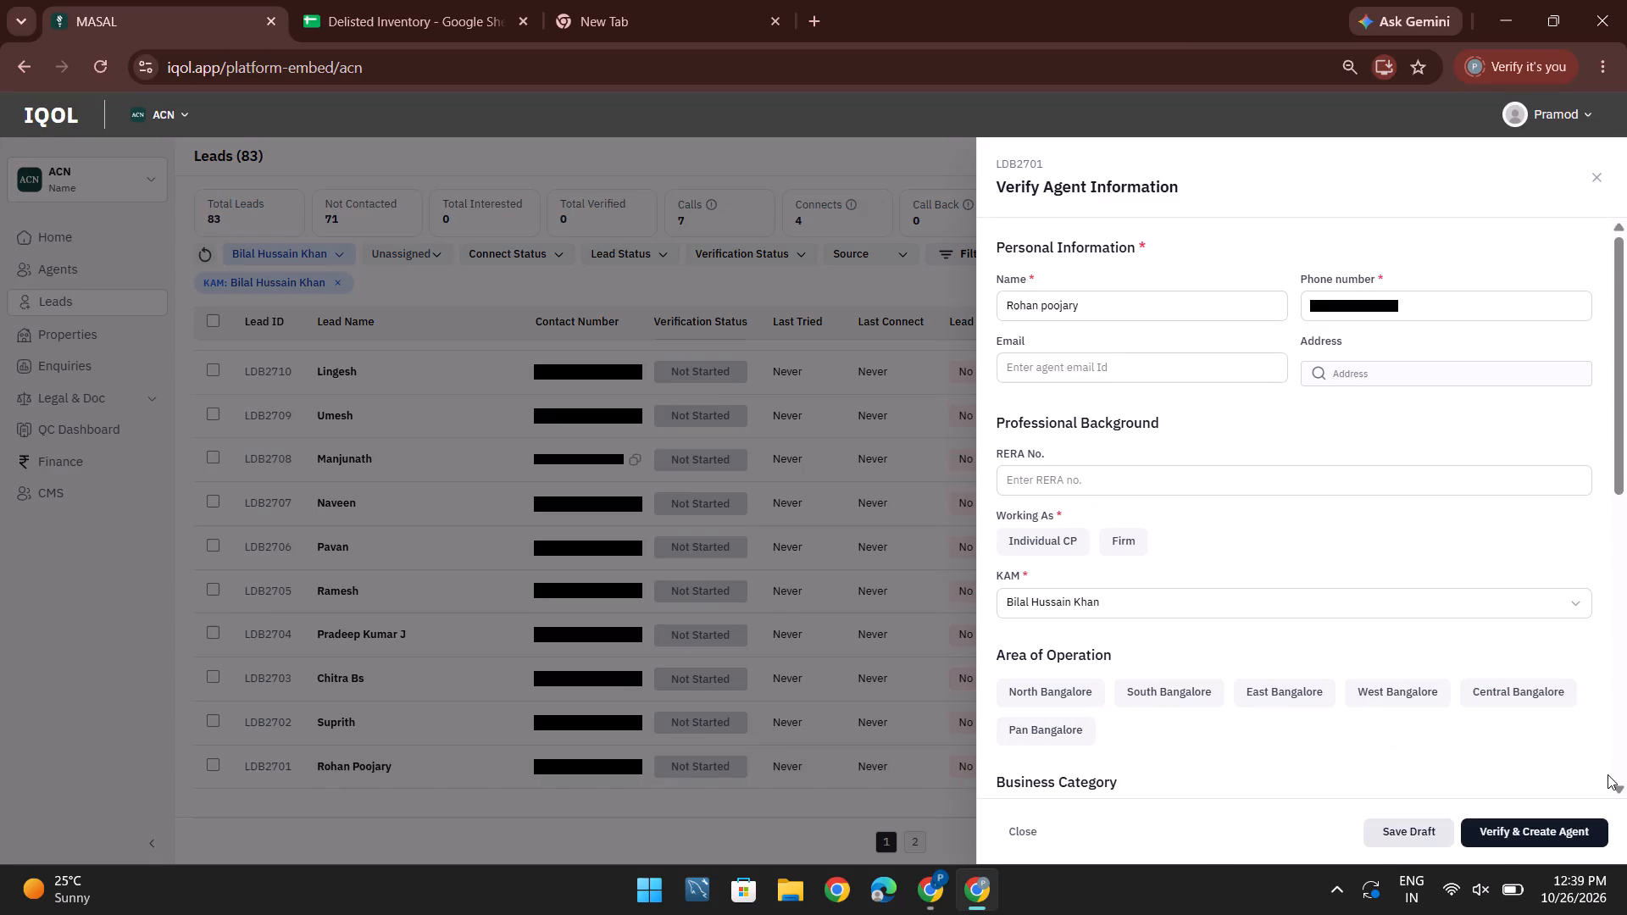
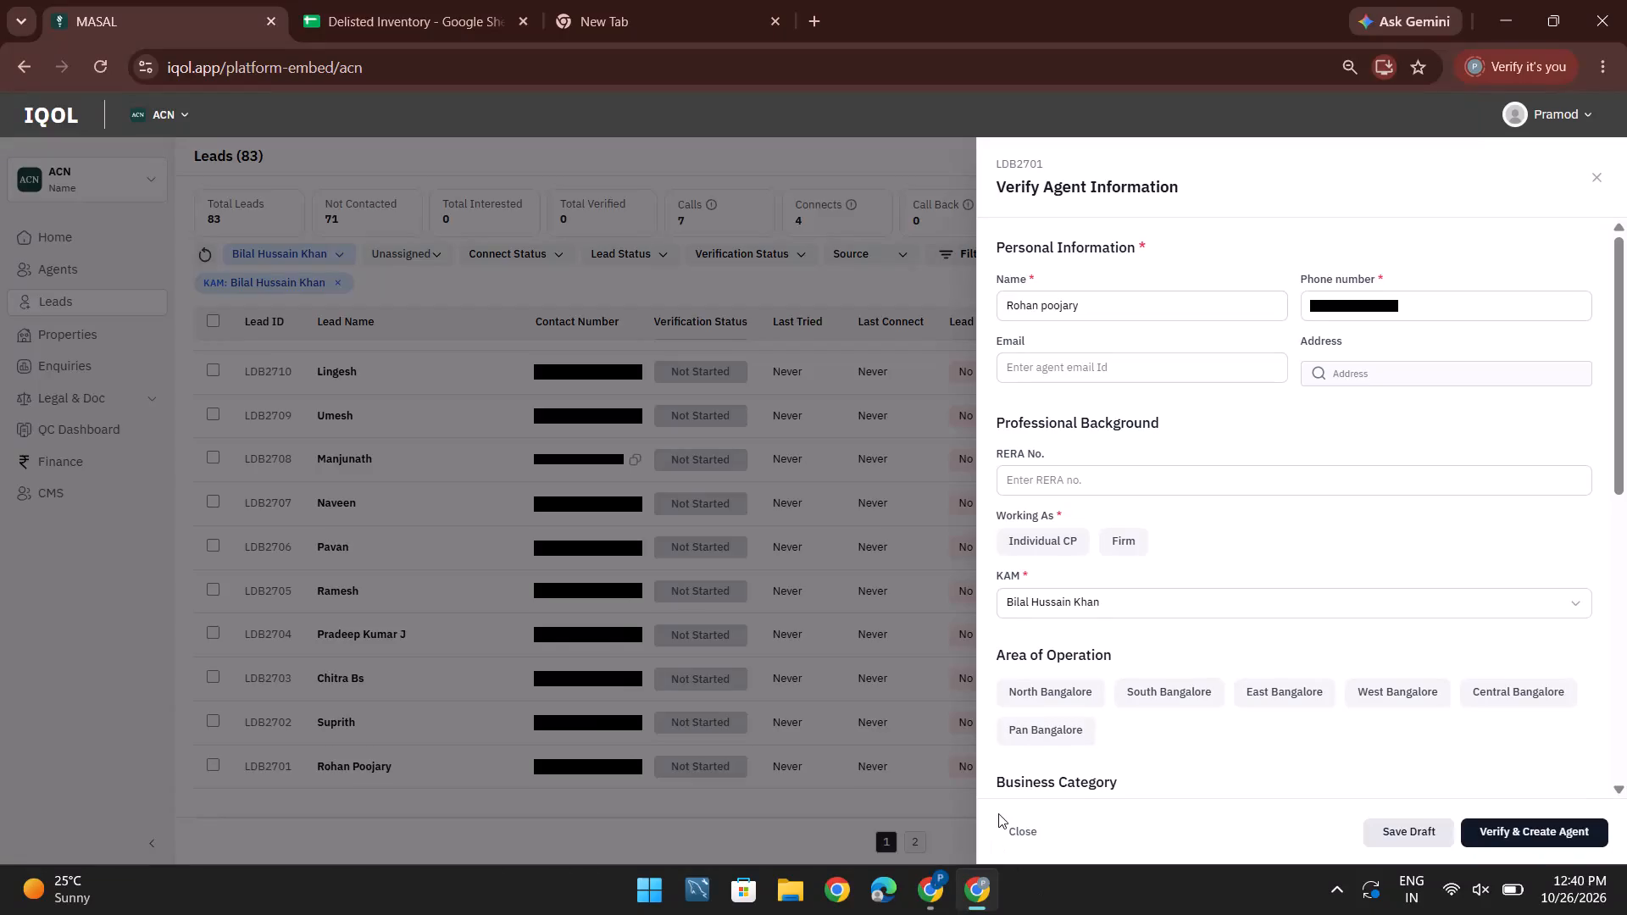
click(781, 827)
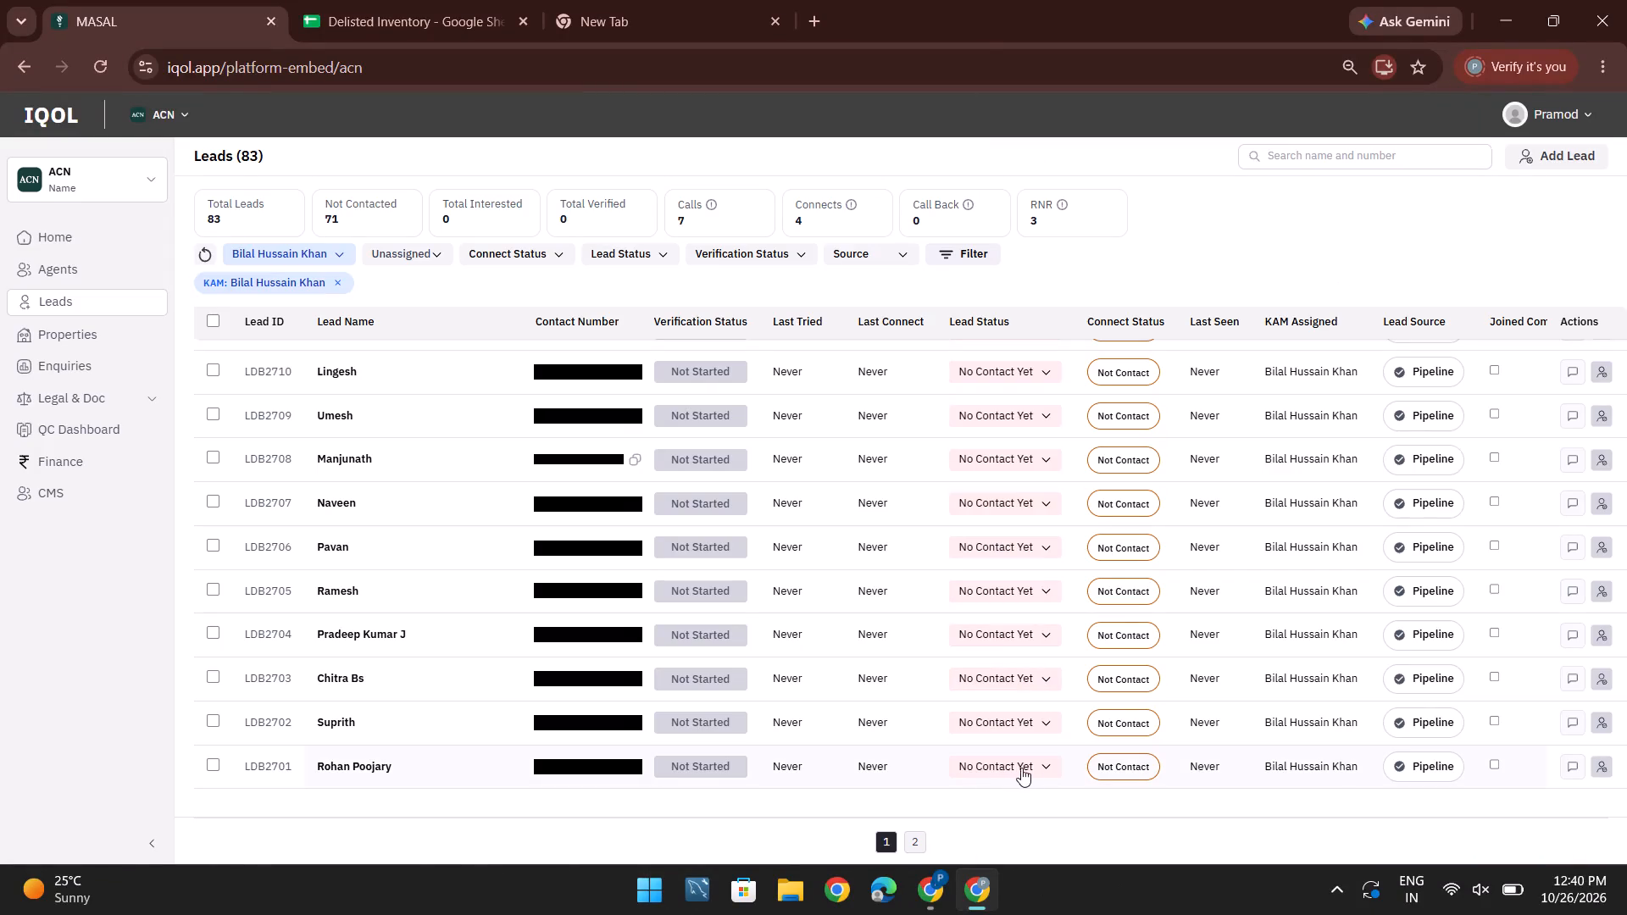
click(1026, 767)
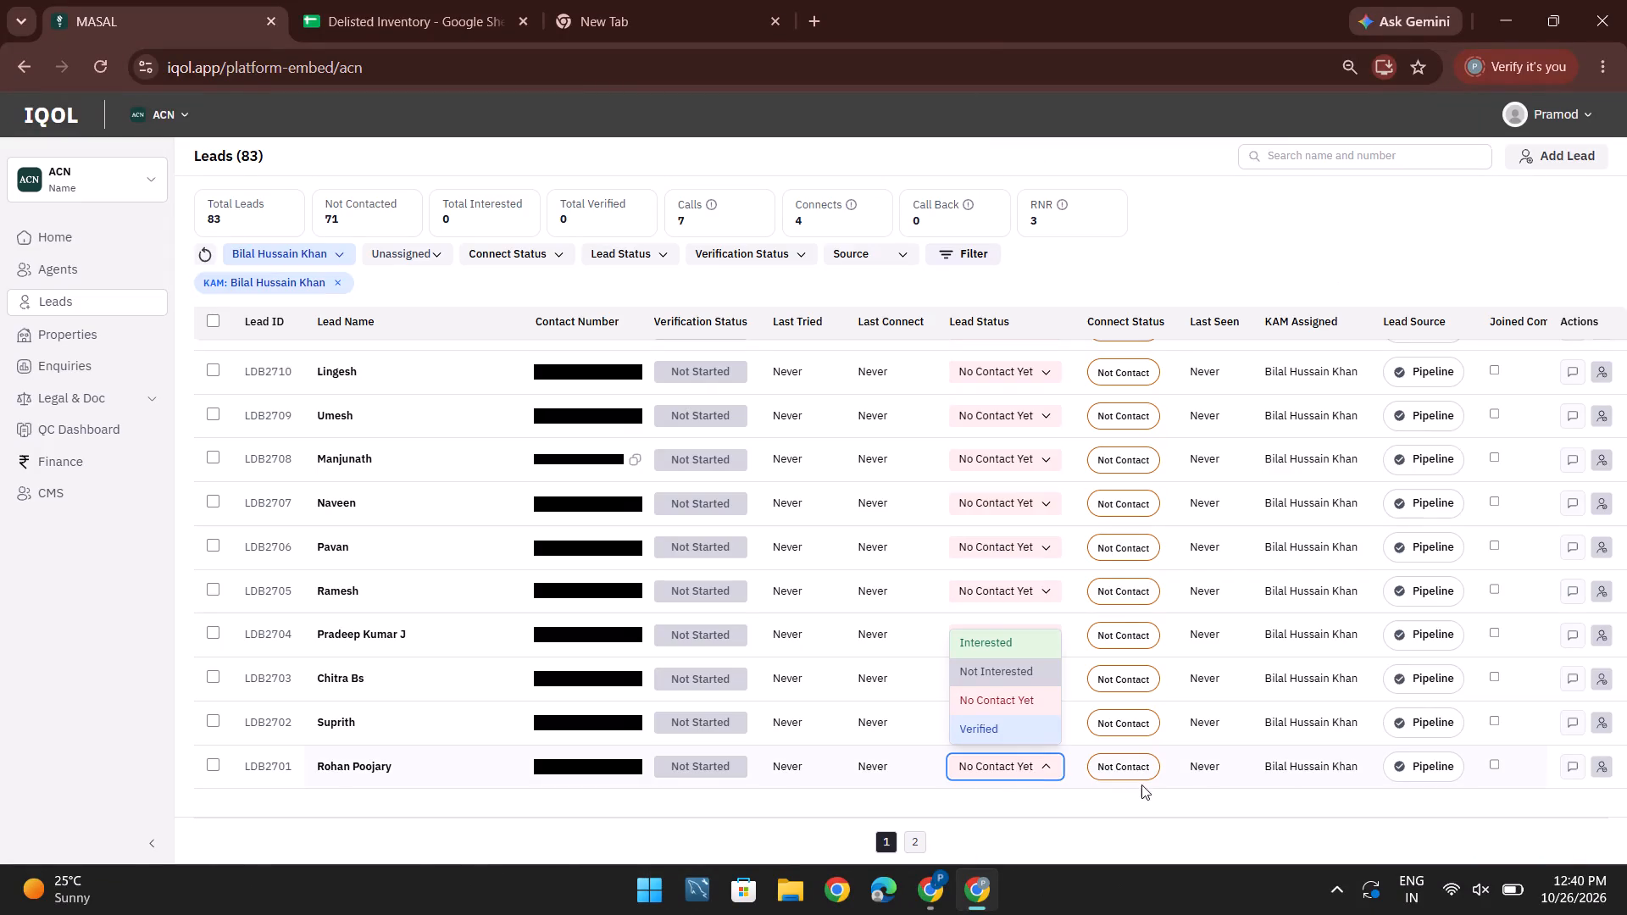
click(1141, 798)
click(1567, 761)
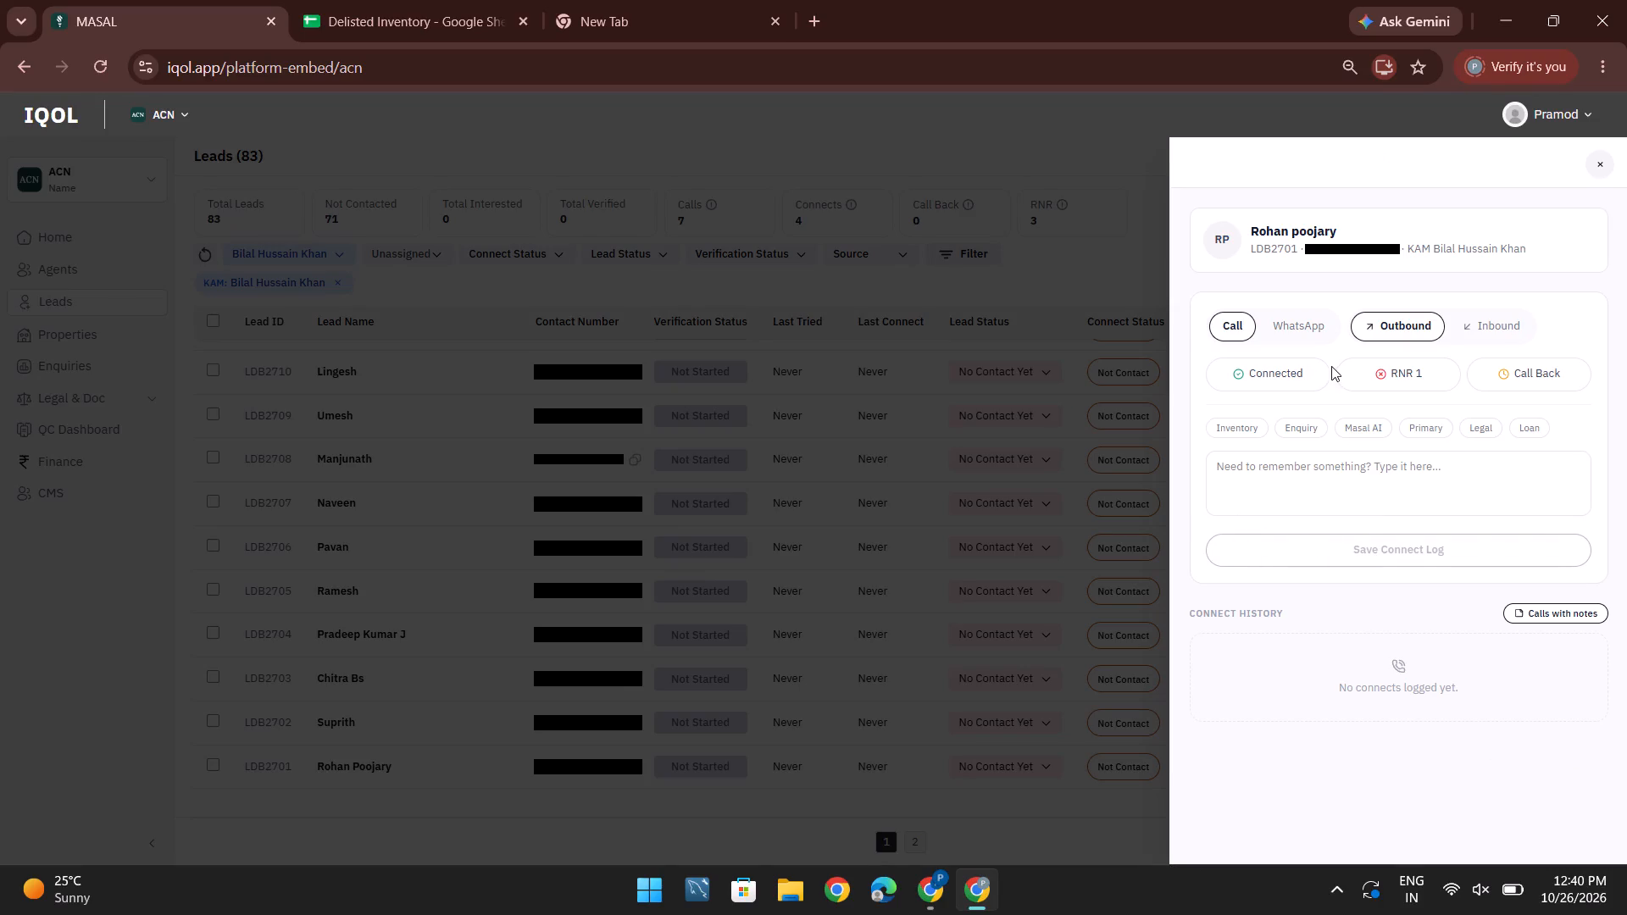
click(1371, 366)
click(1258, 467)
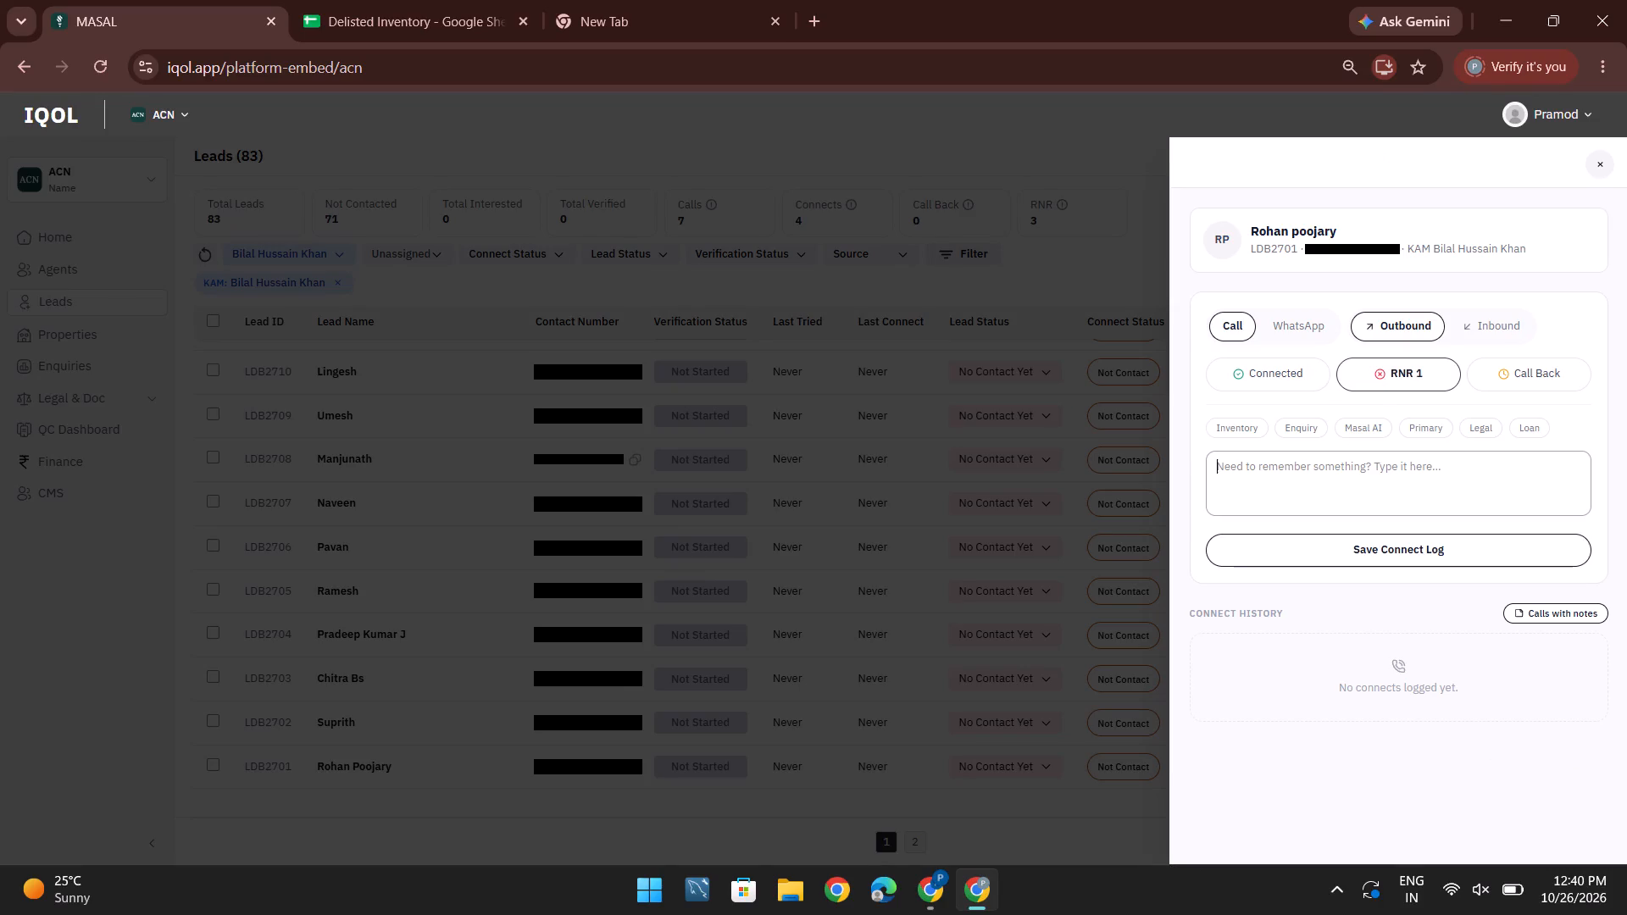
text(rnr)
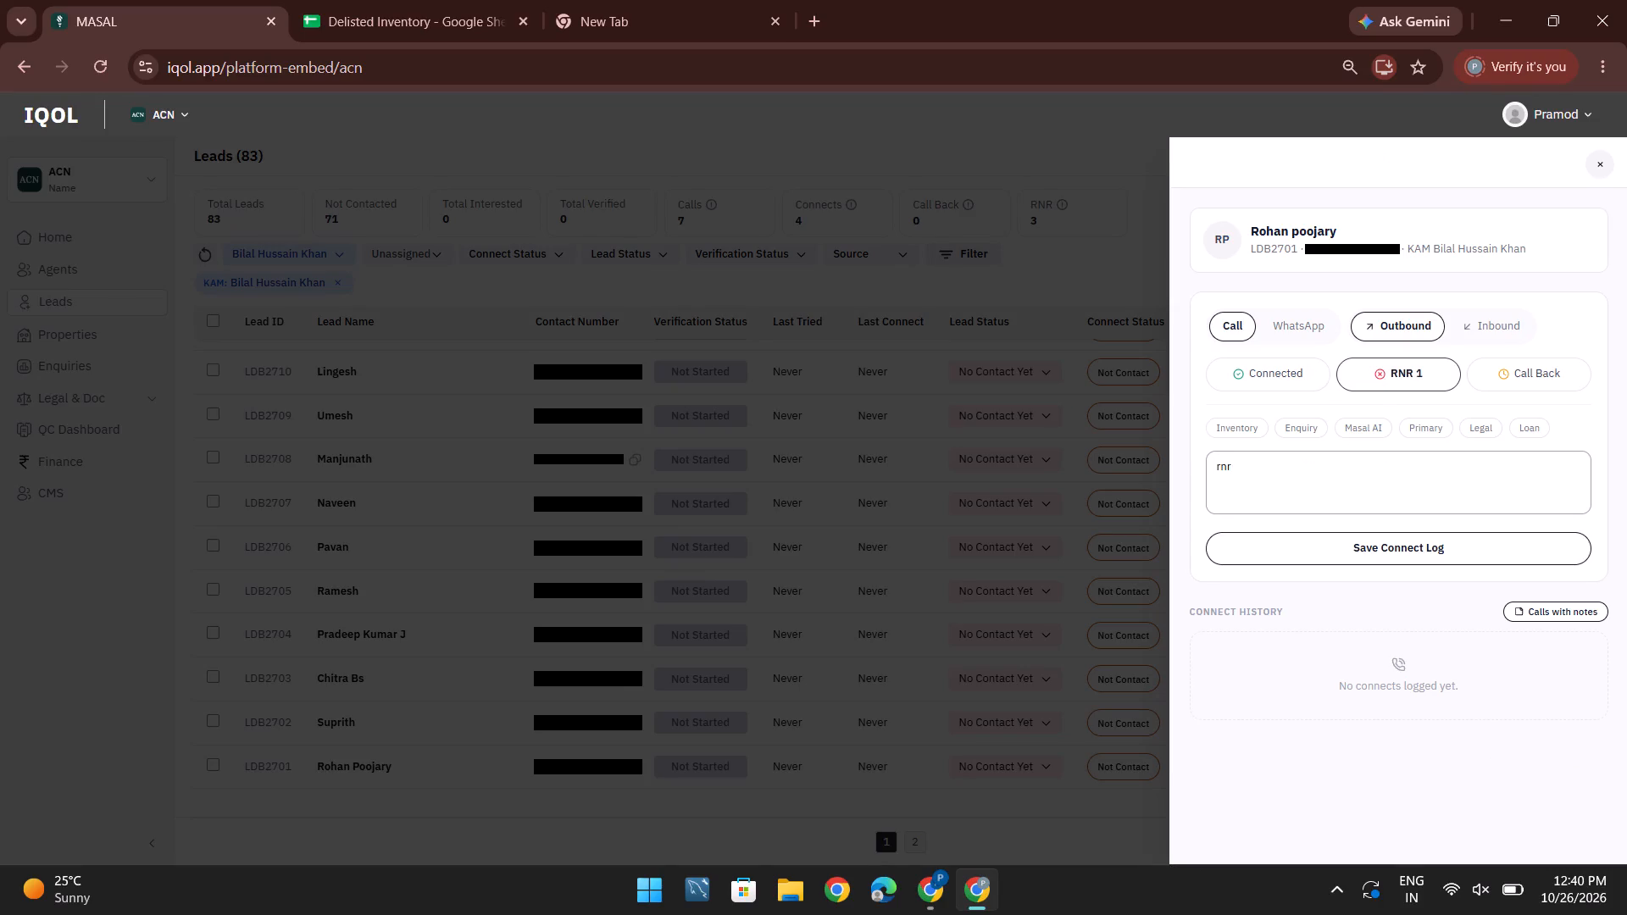
click(1310, 542)
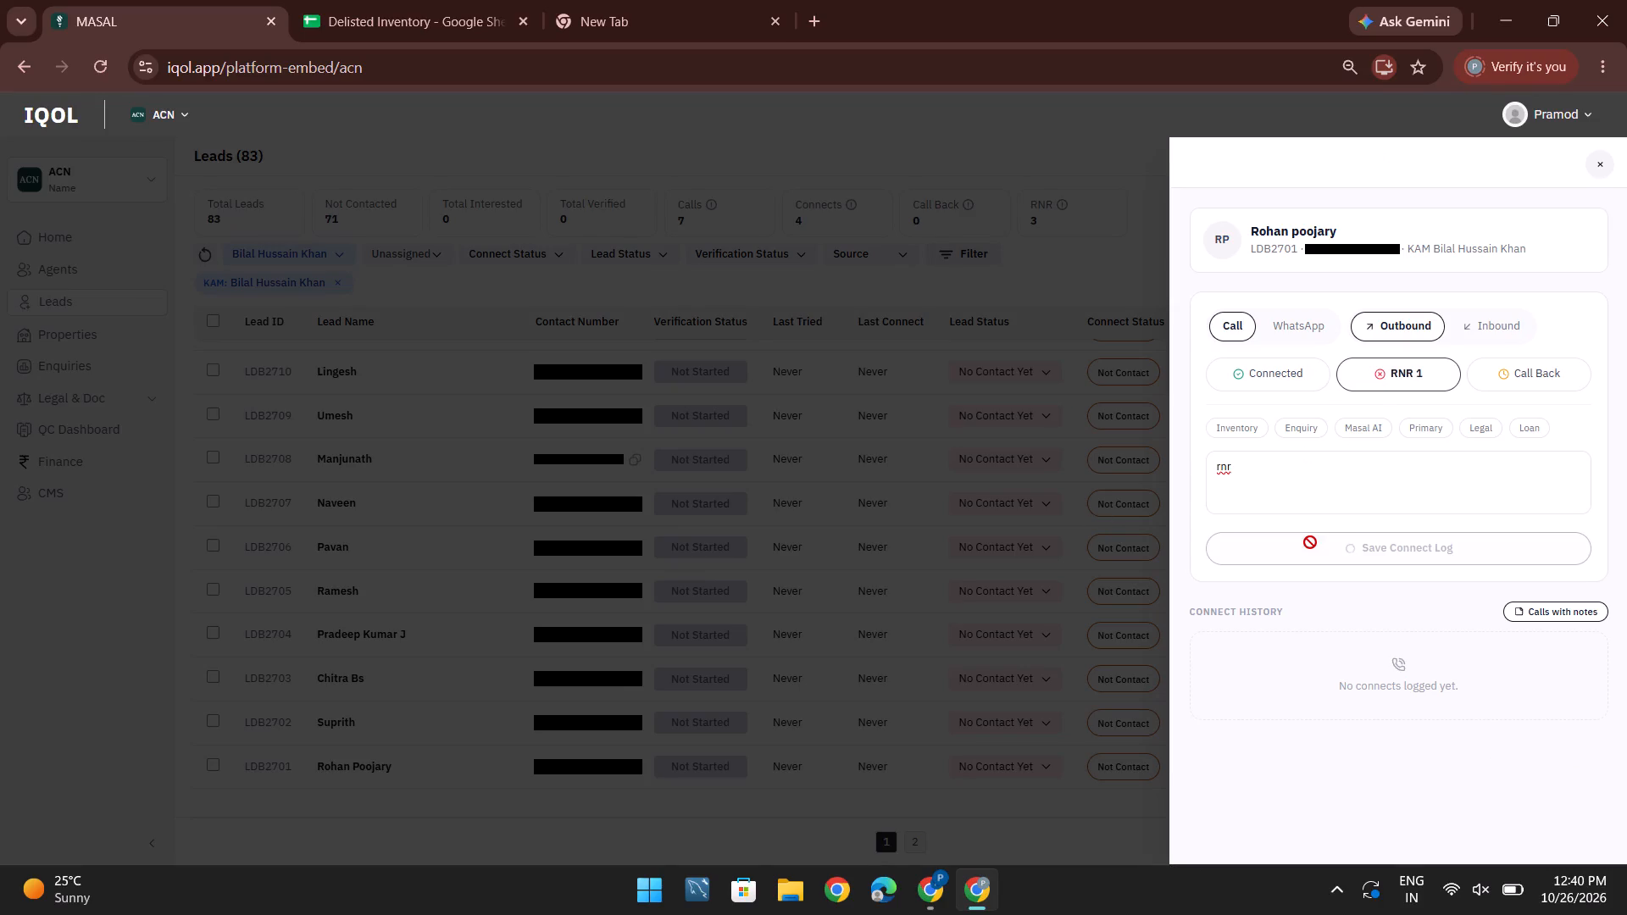
click(1081, 808)
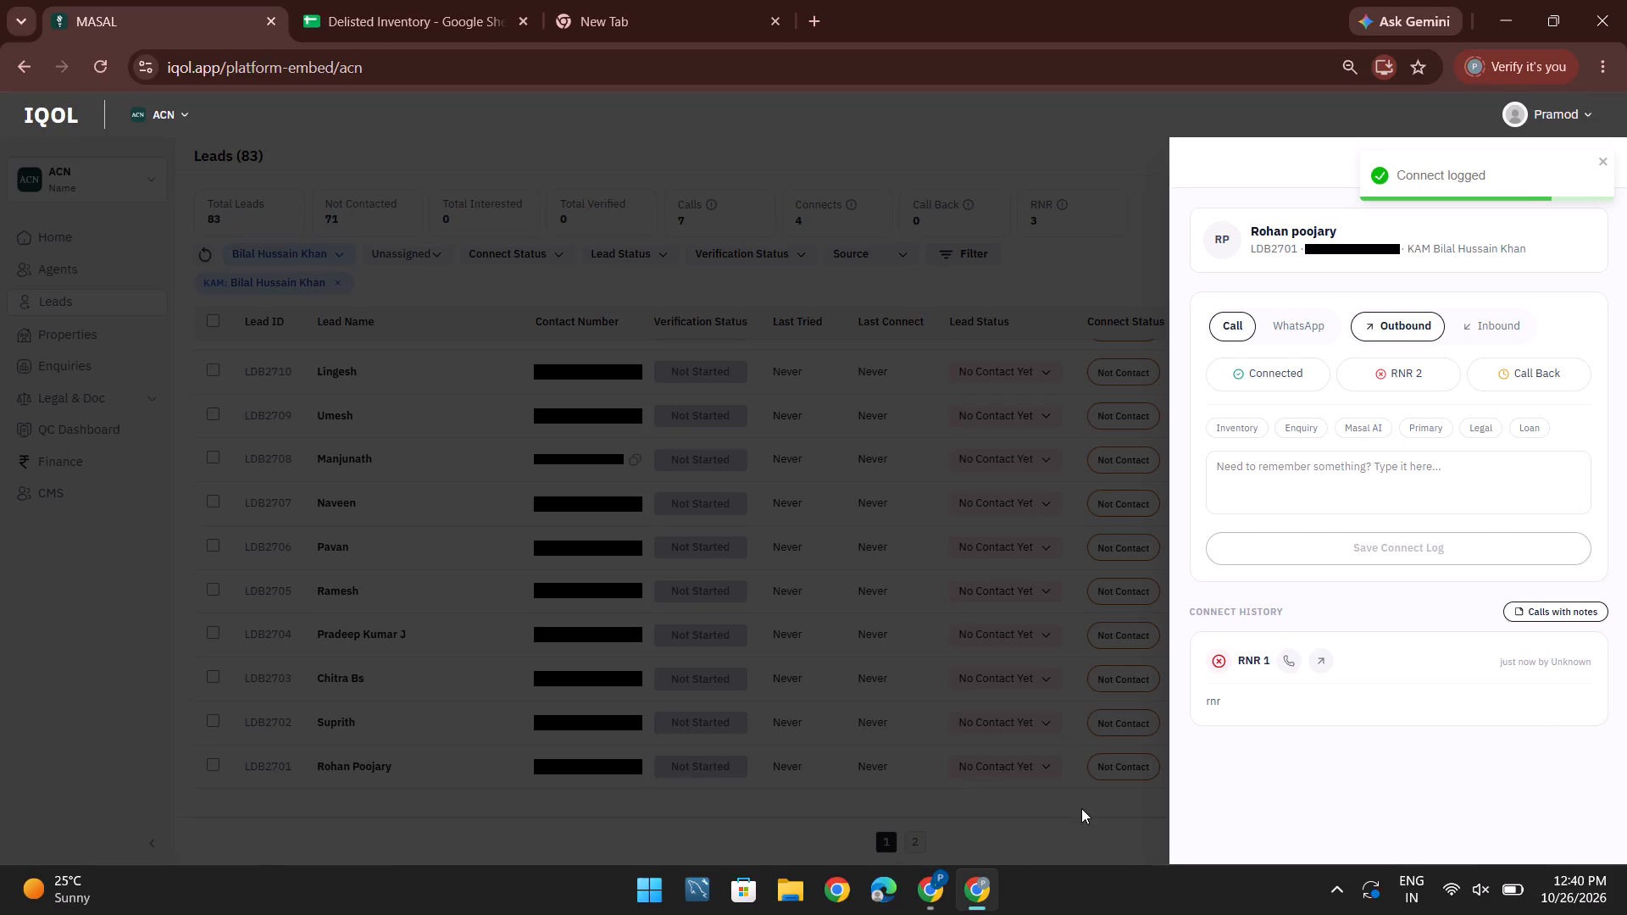
scroll(1219, 722, up, 1)
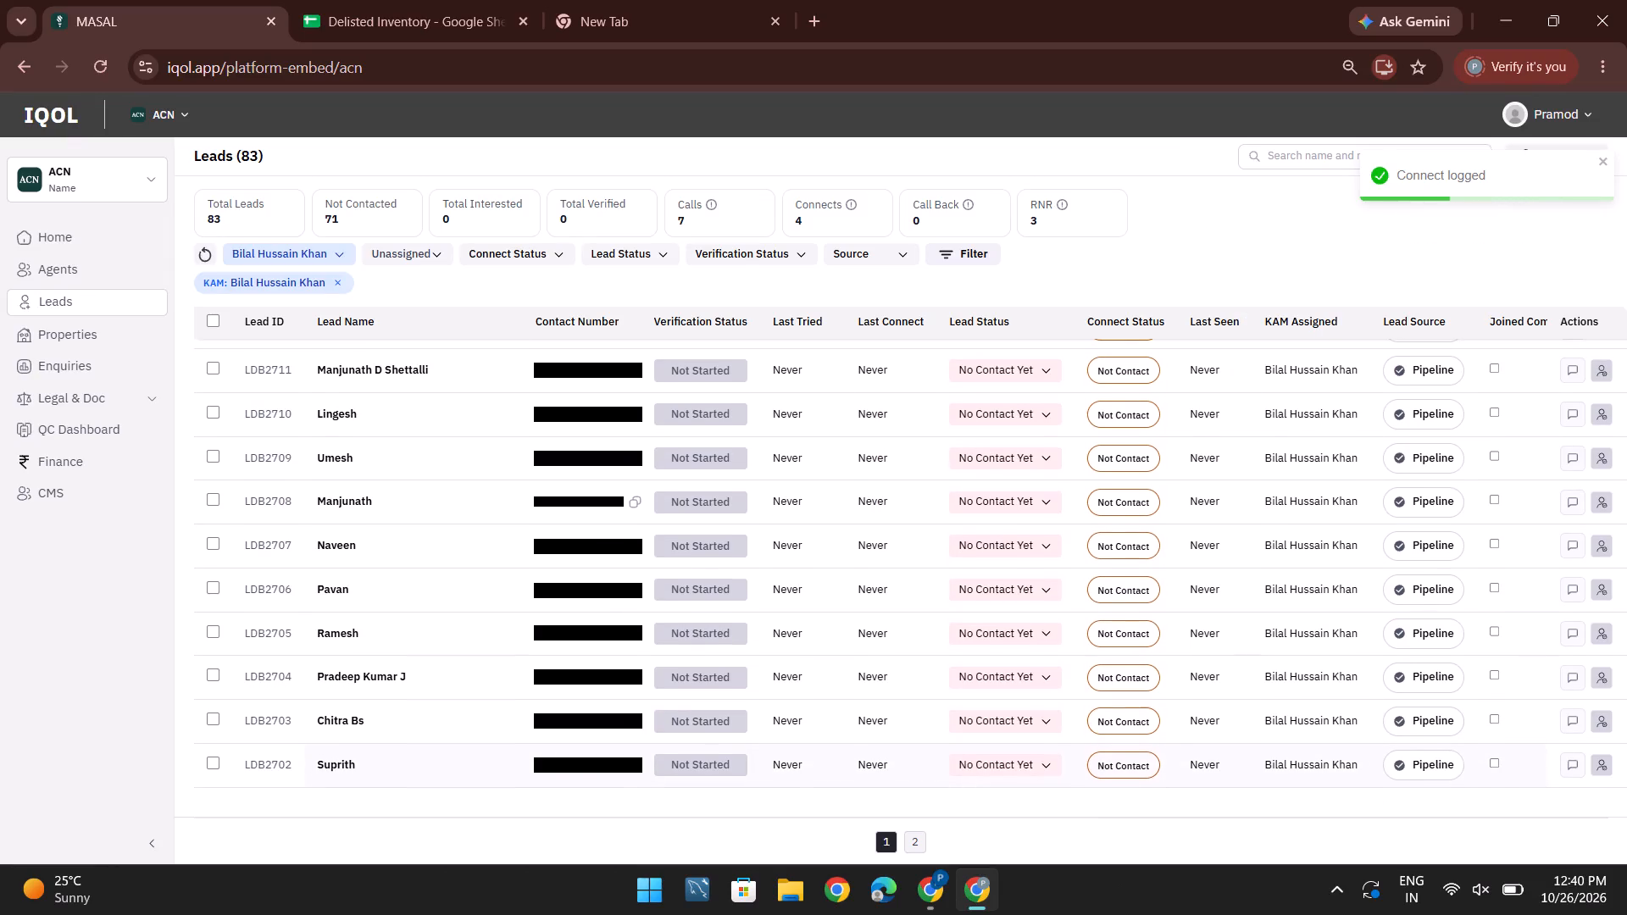
scroll(1219, 722, up, 1)
click(1570, 761)
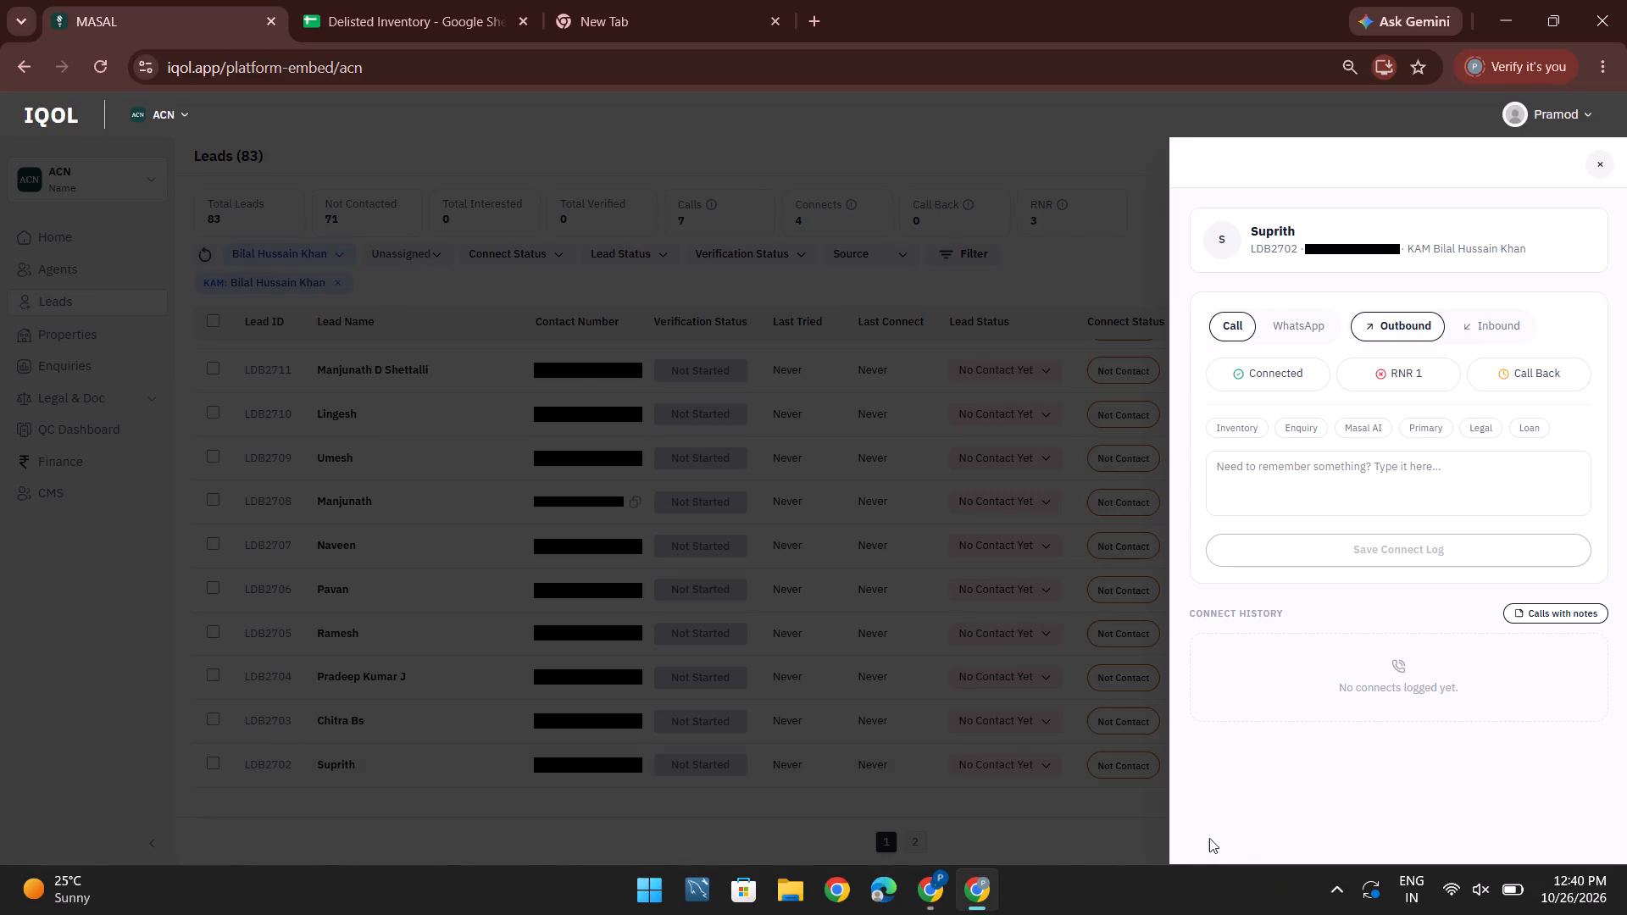
click(1126, 845)
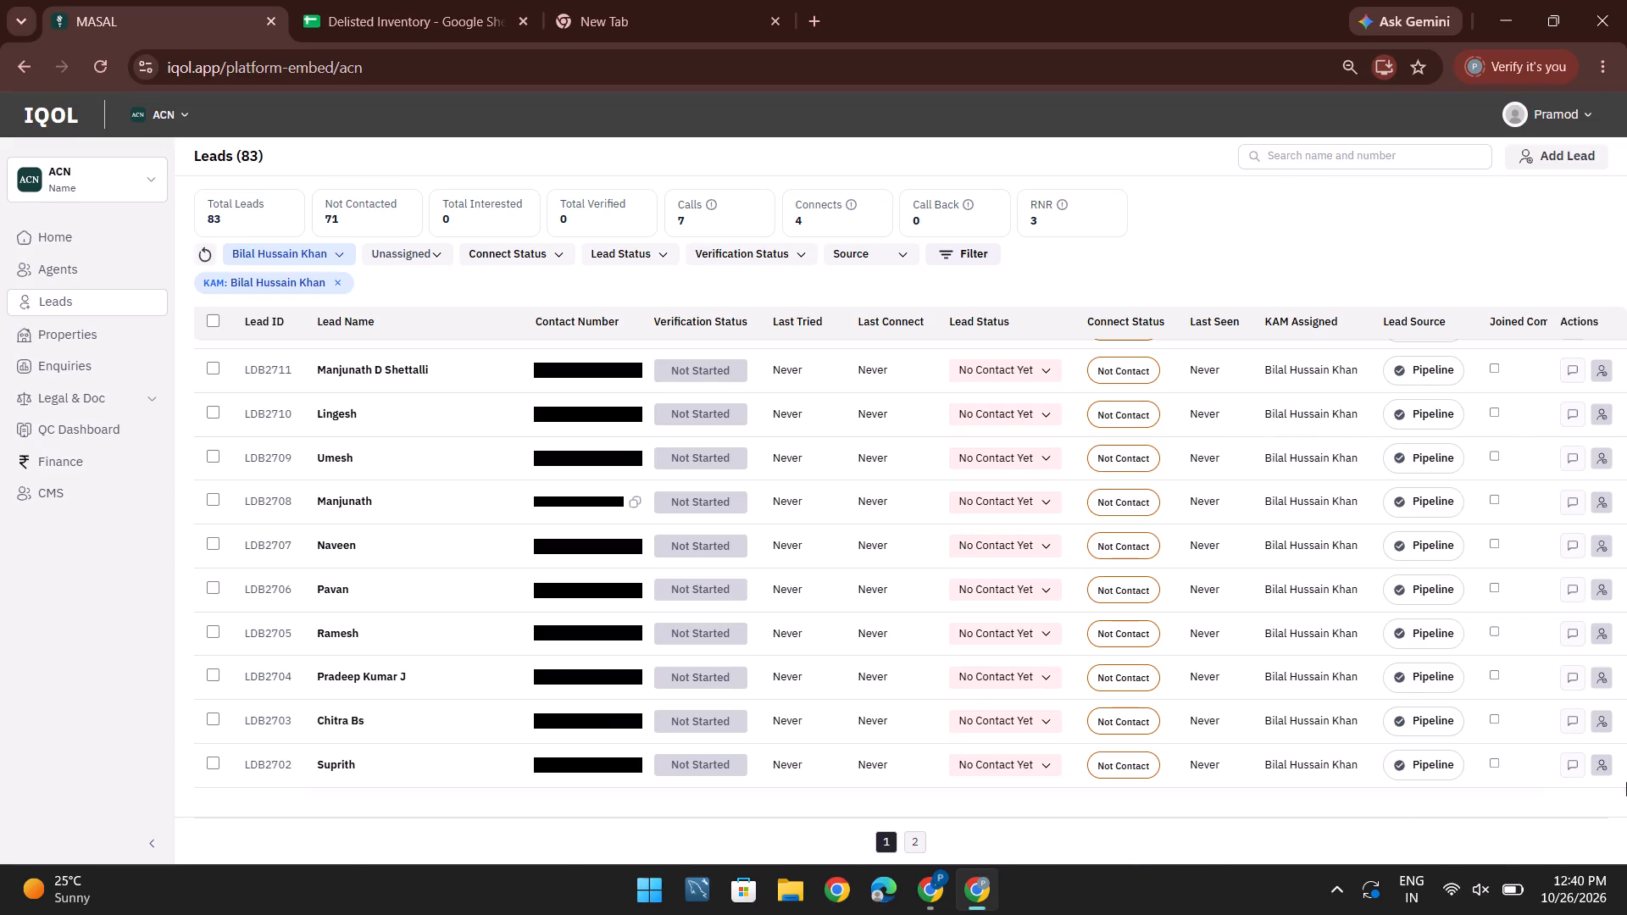
click(1601, 765)
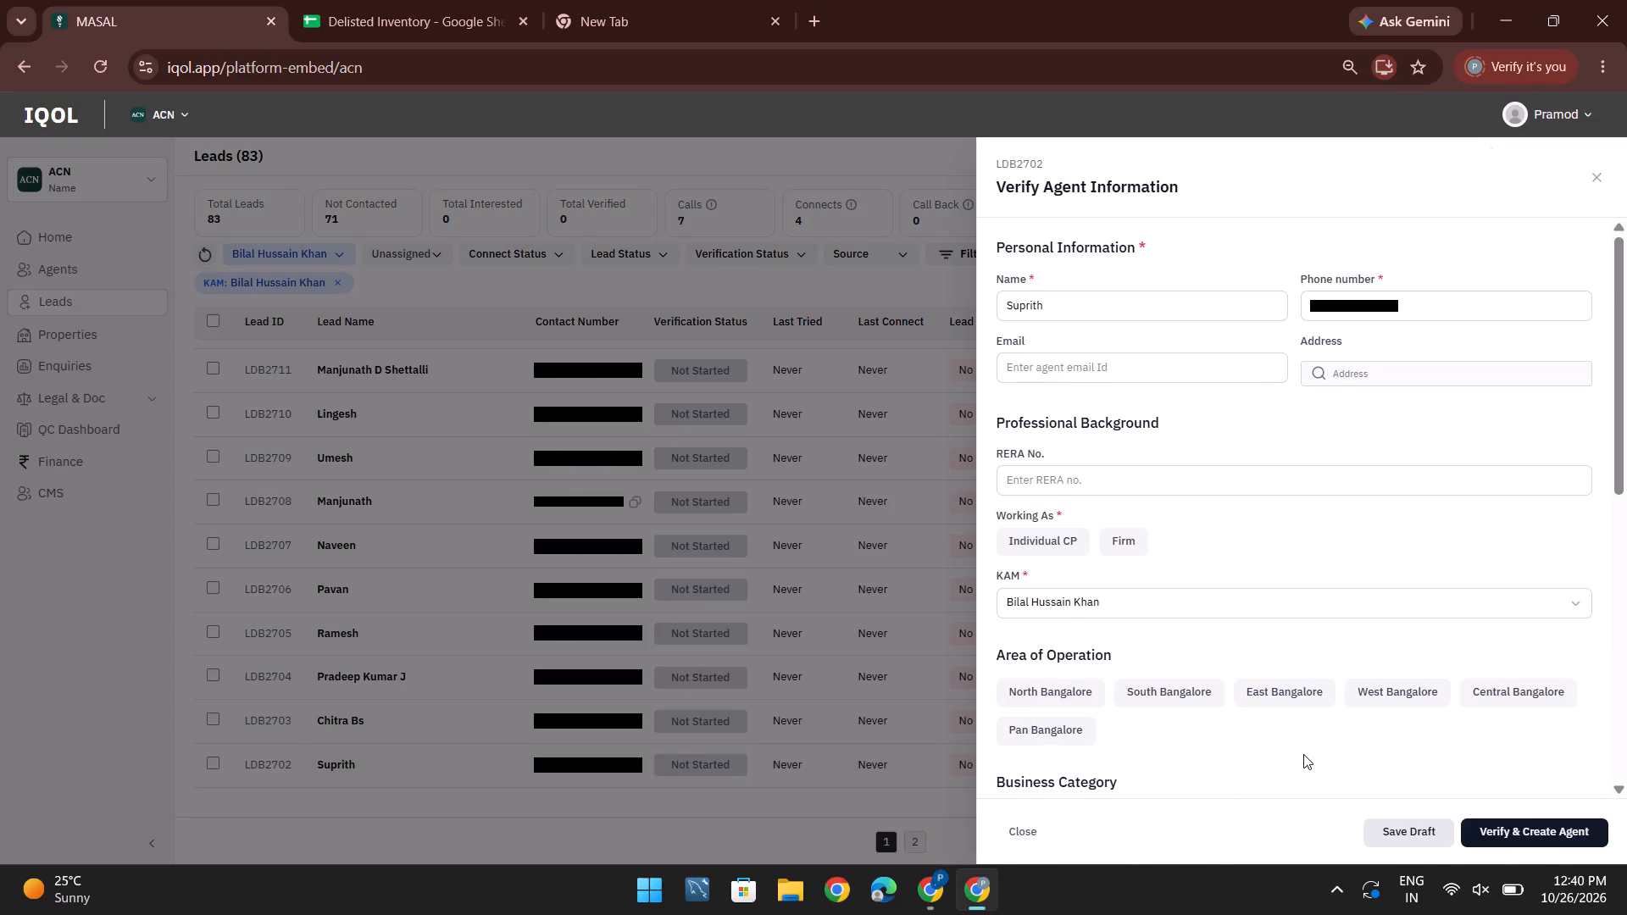
scroll(1303, 754, right, 9)
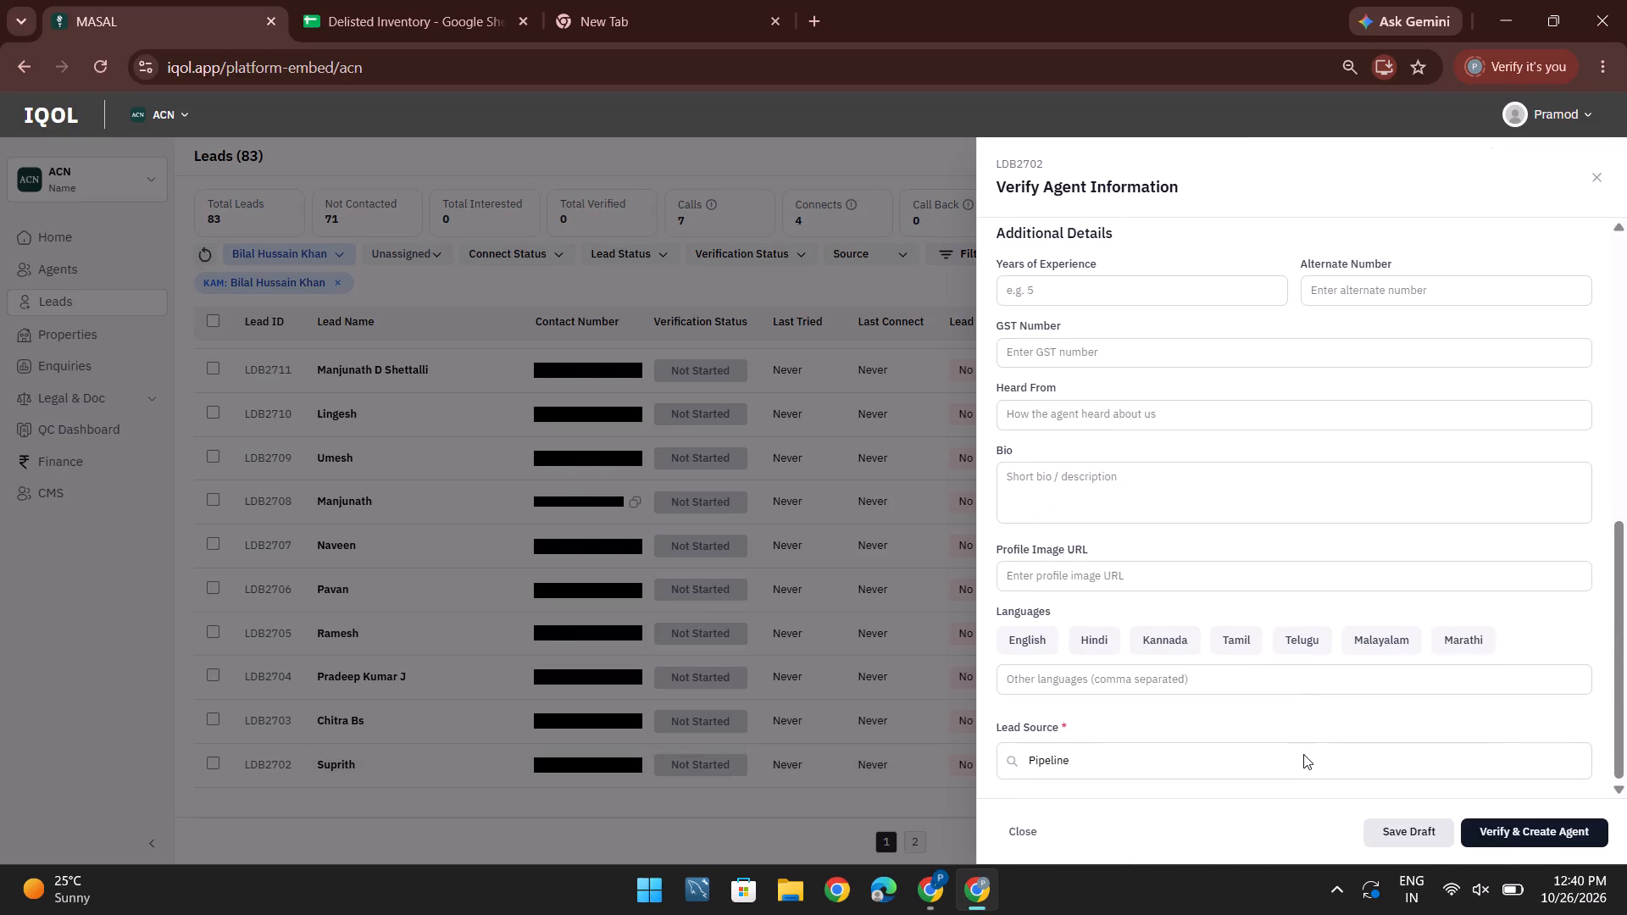
scroll(1303, 754, right, 1)
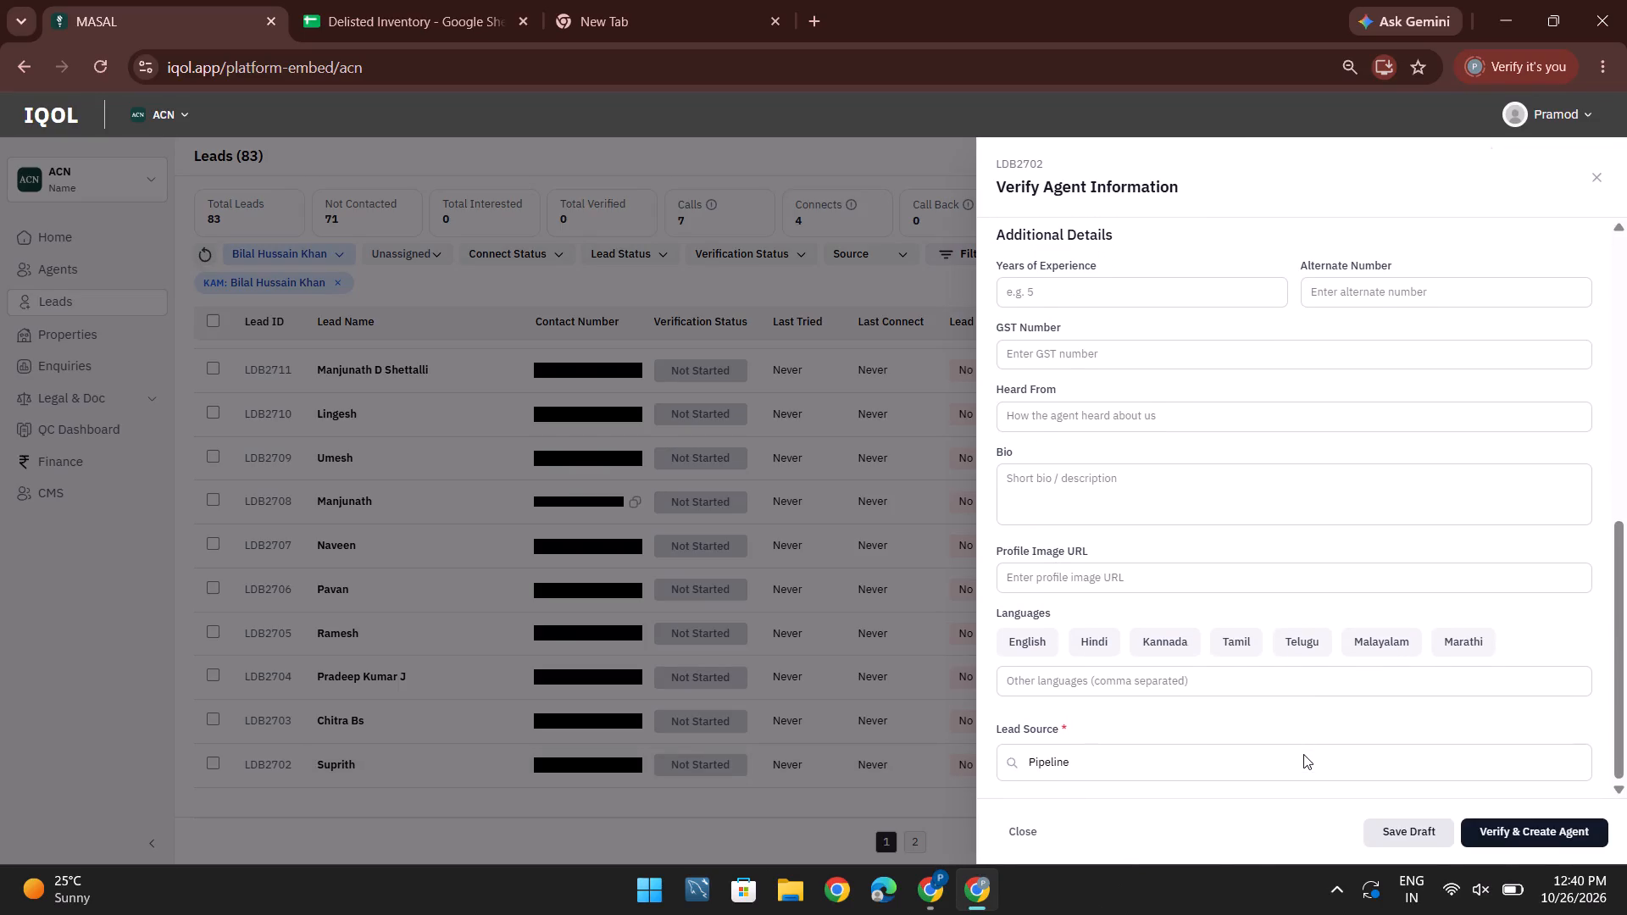
scroll(1303, 754, right, 2)
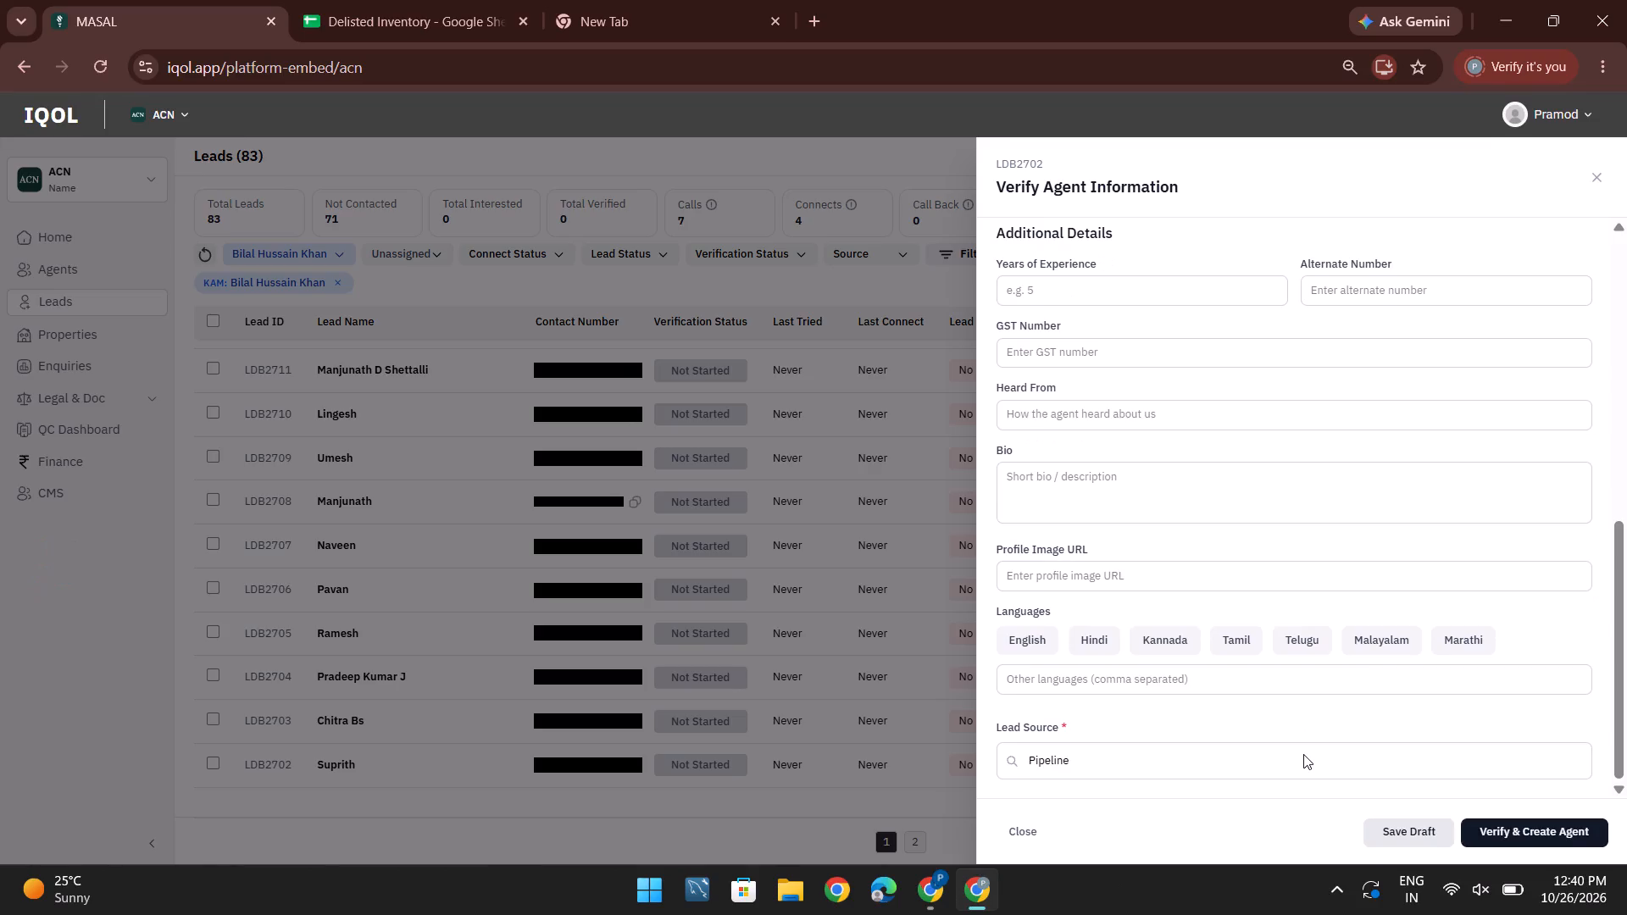
scroll(1303, 754, up, 6)
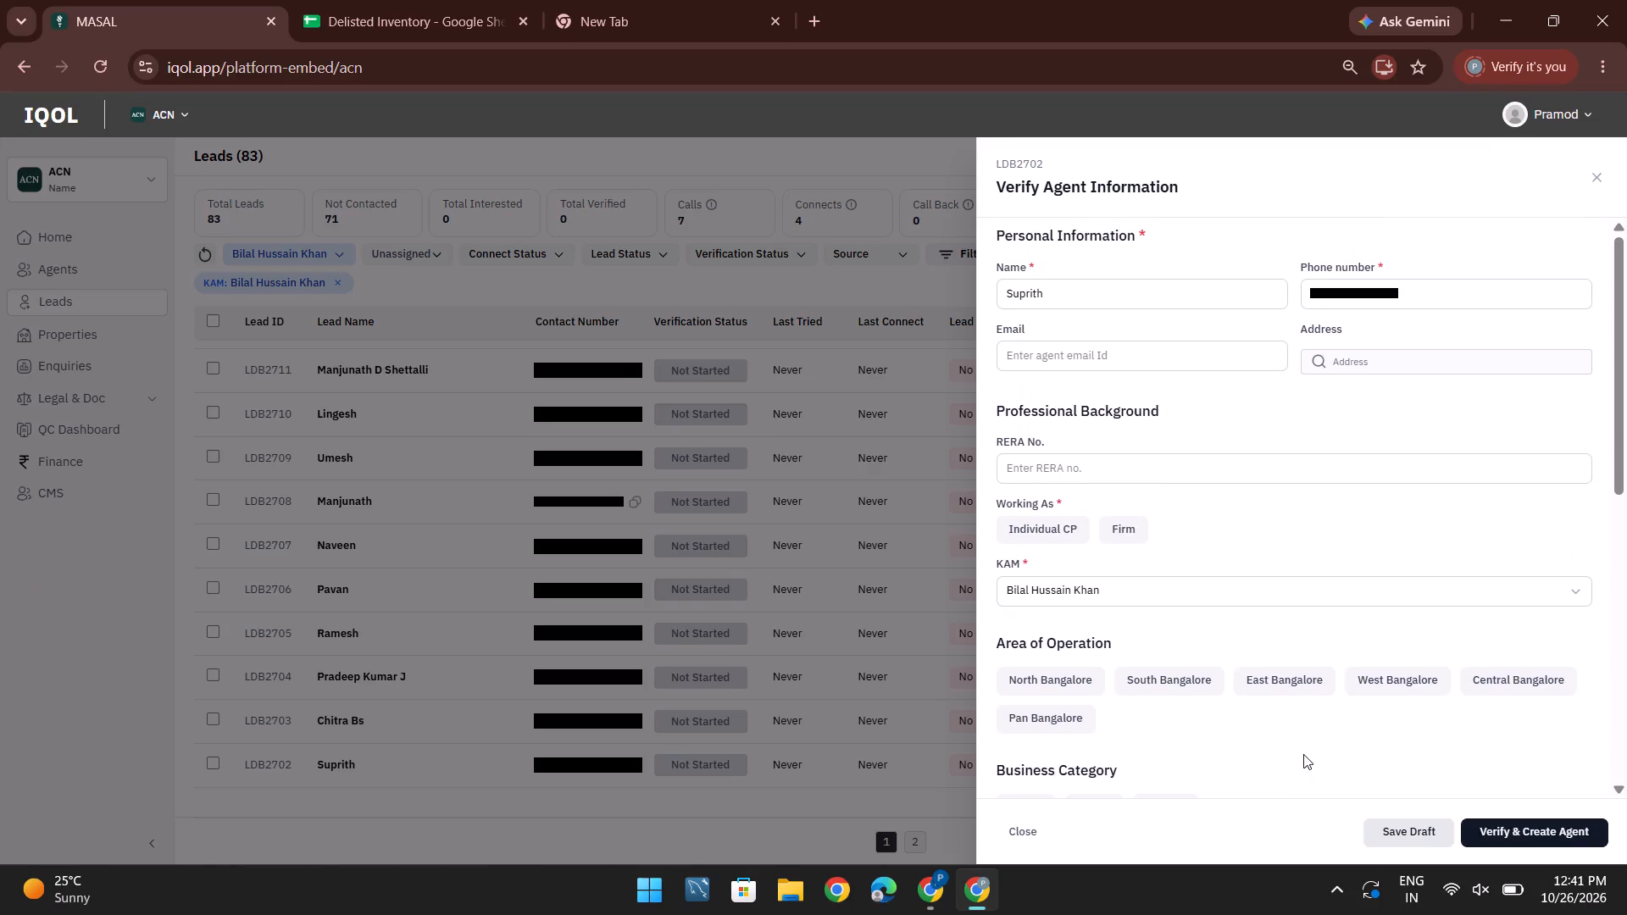
scroll(1303, 754, down, 4)
scroll(1415, 607, up, 5)
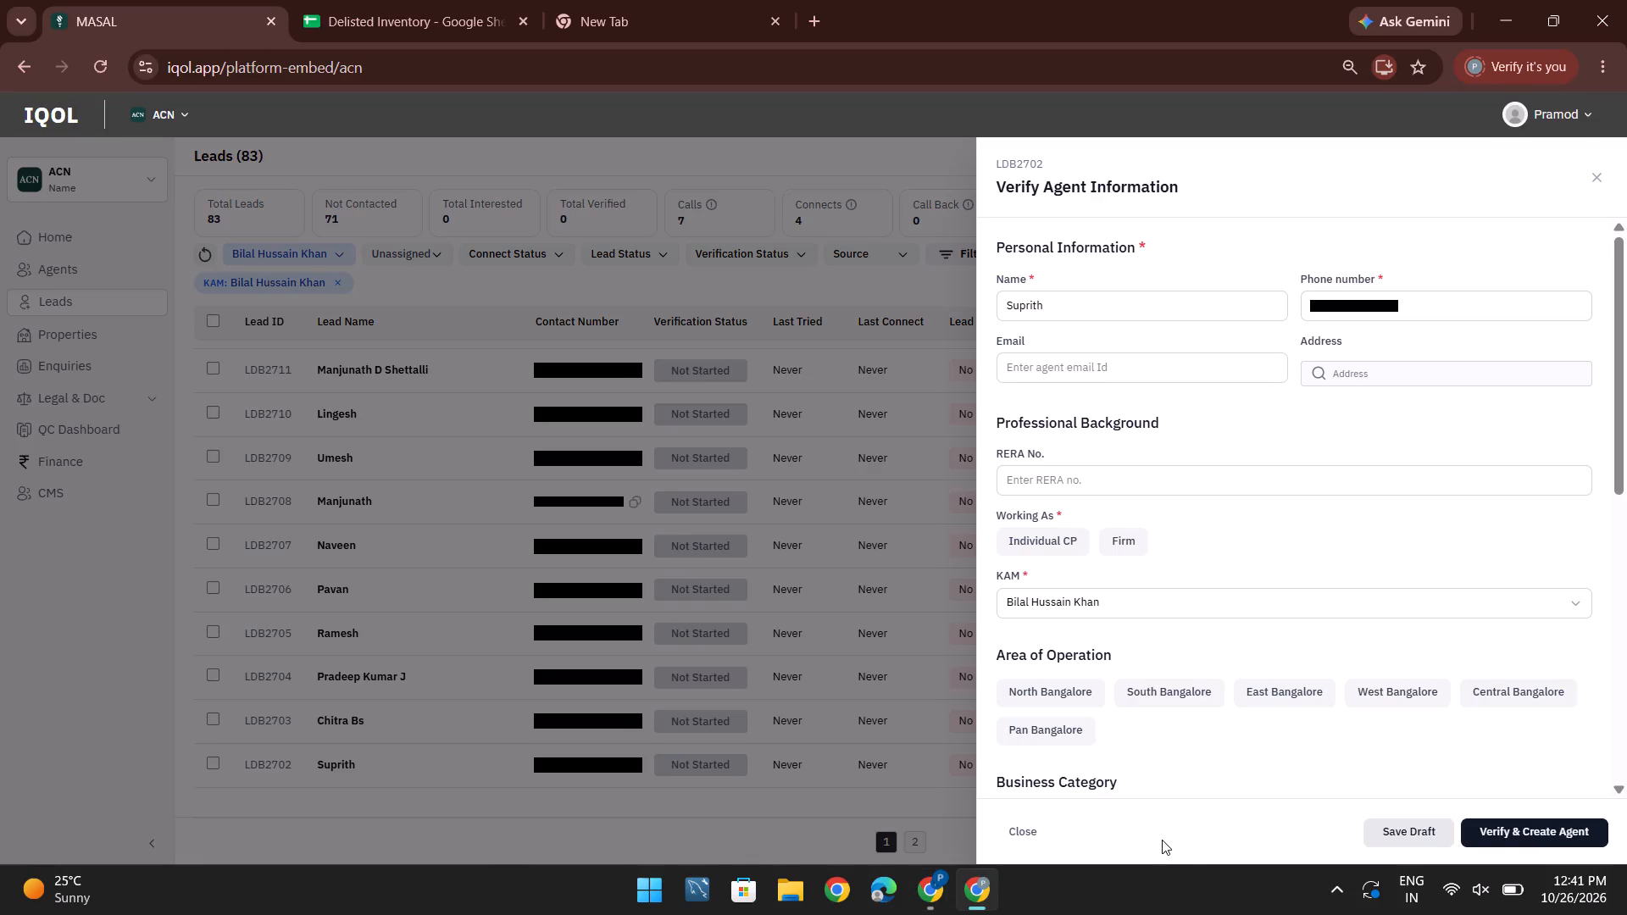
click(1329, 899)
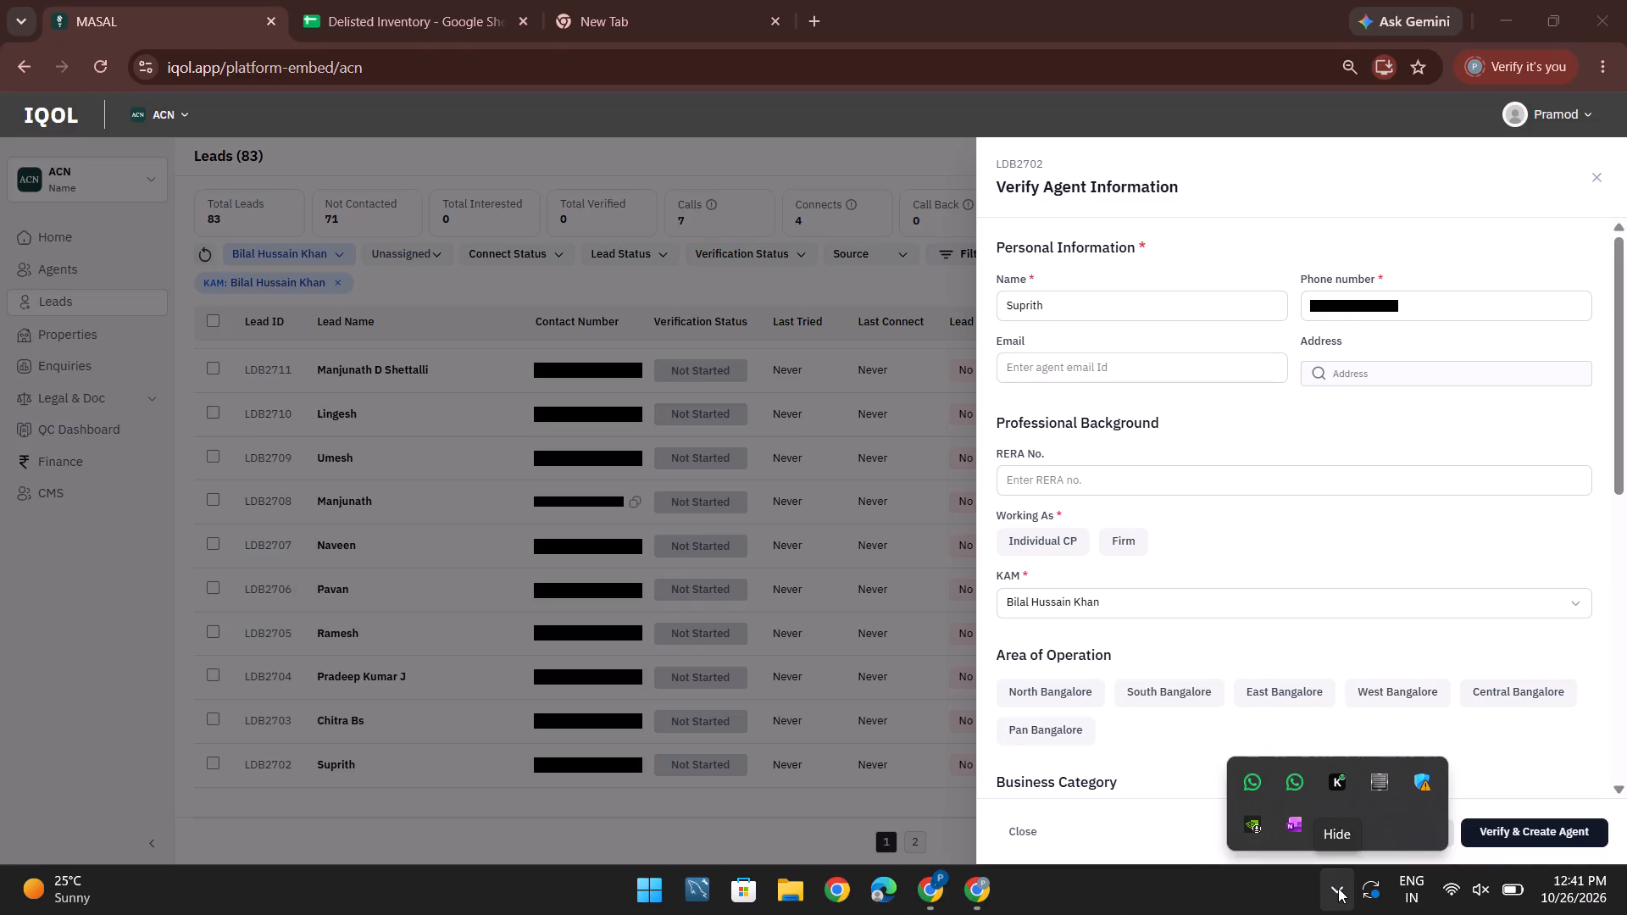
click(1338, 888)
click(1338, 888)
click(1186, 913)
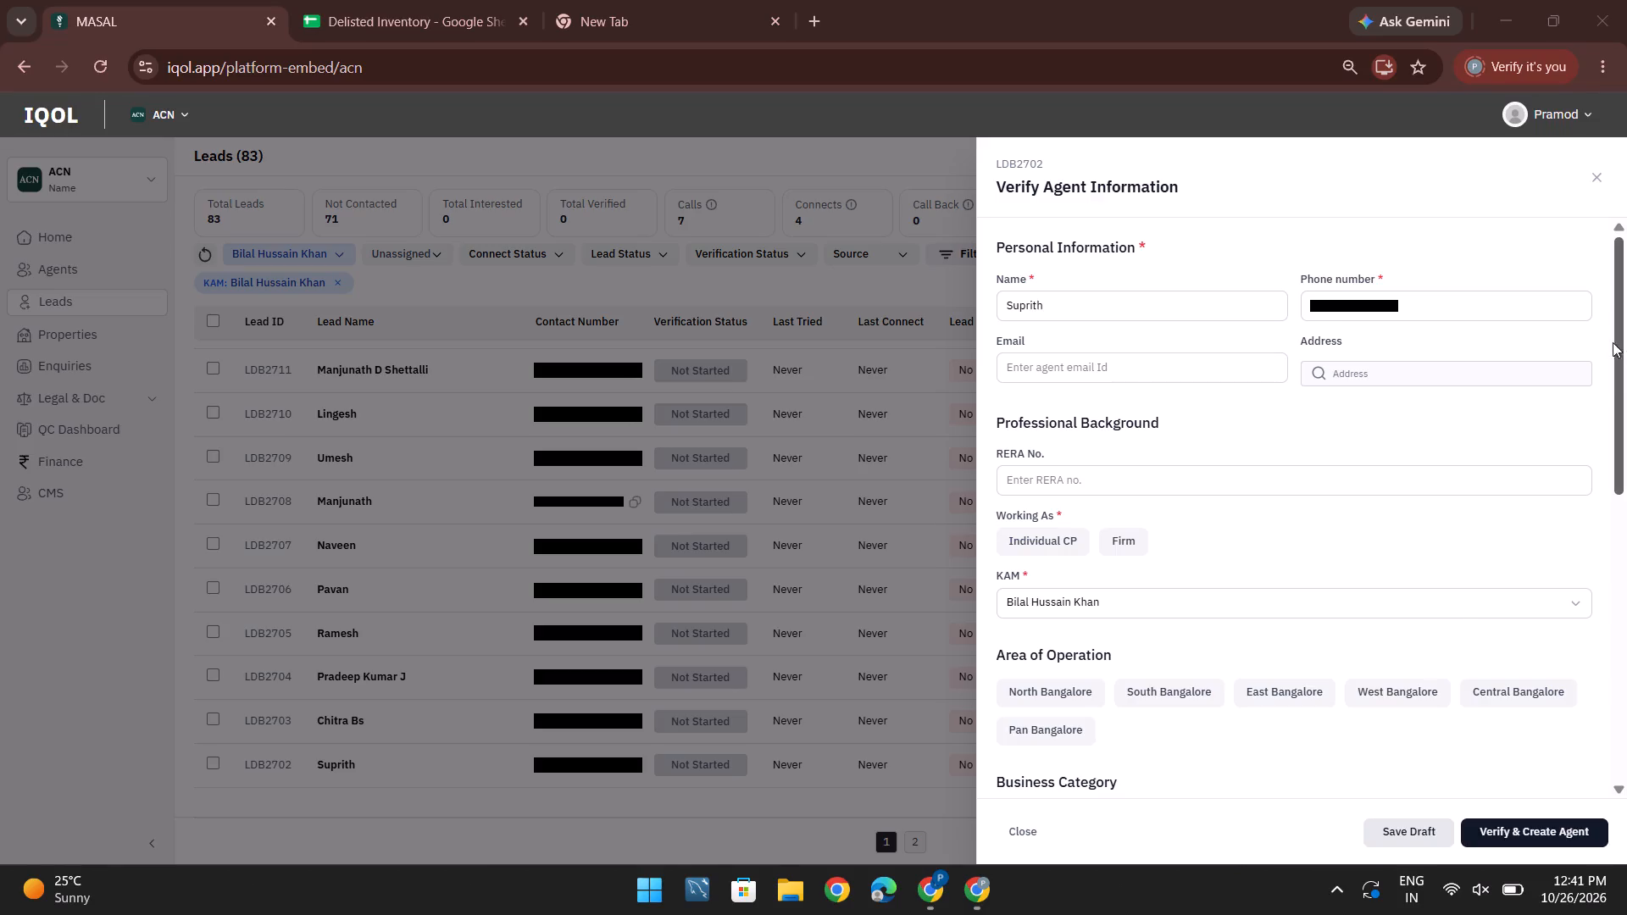
click(1596, 175)
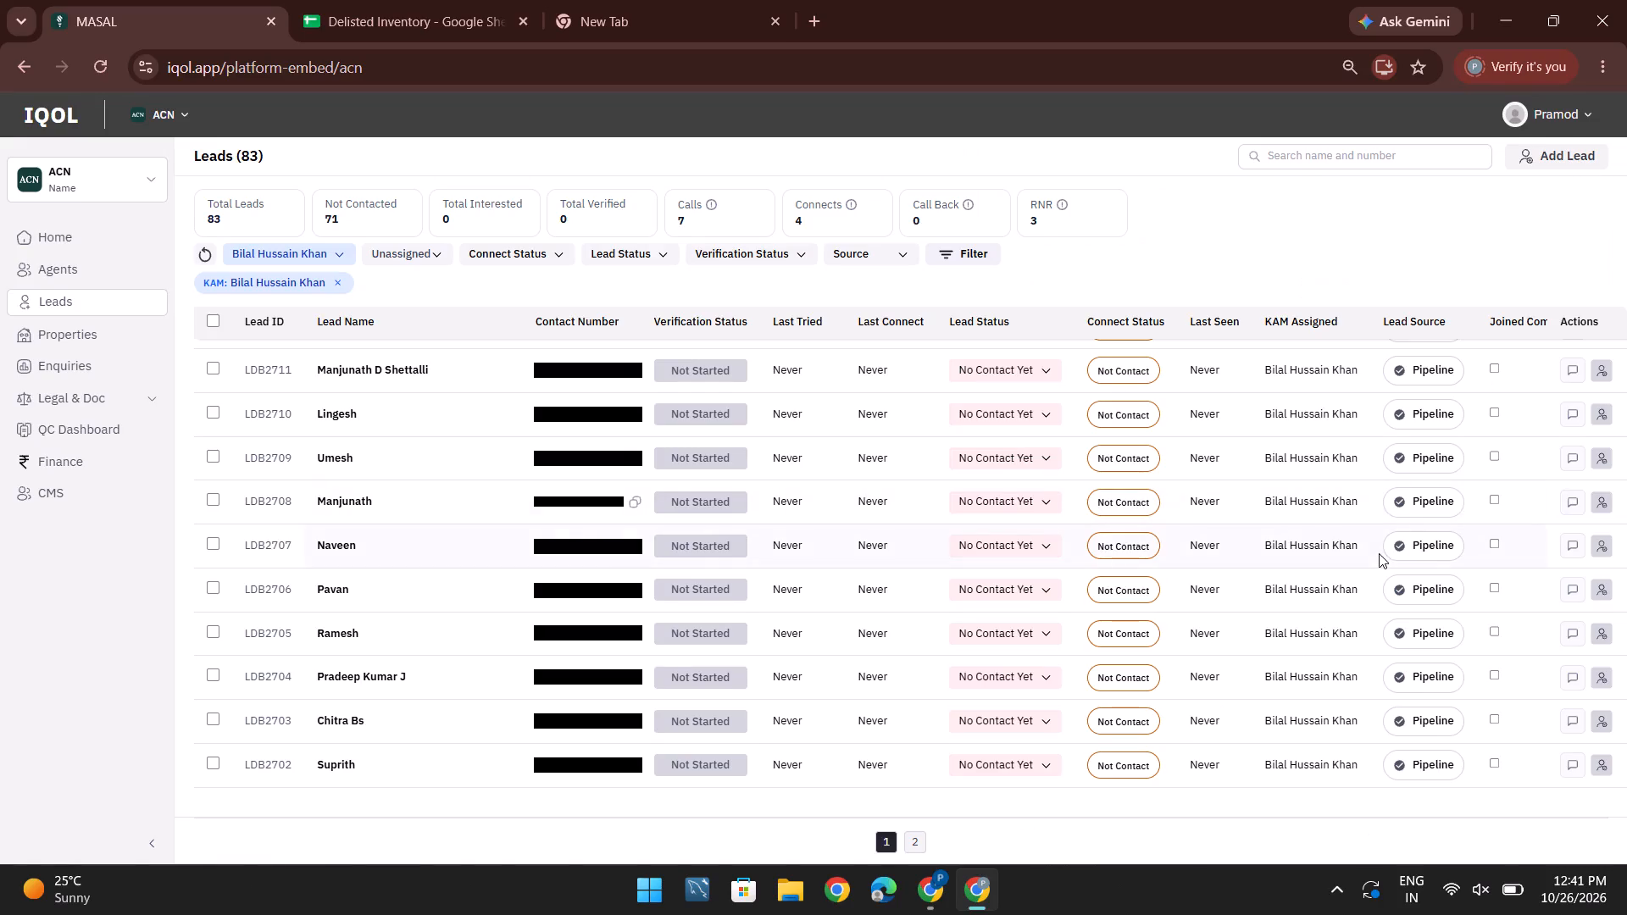
click(1576, 721)
click(1096, 850)
click(1577, 770)
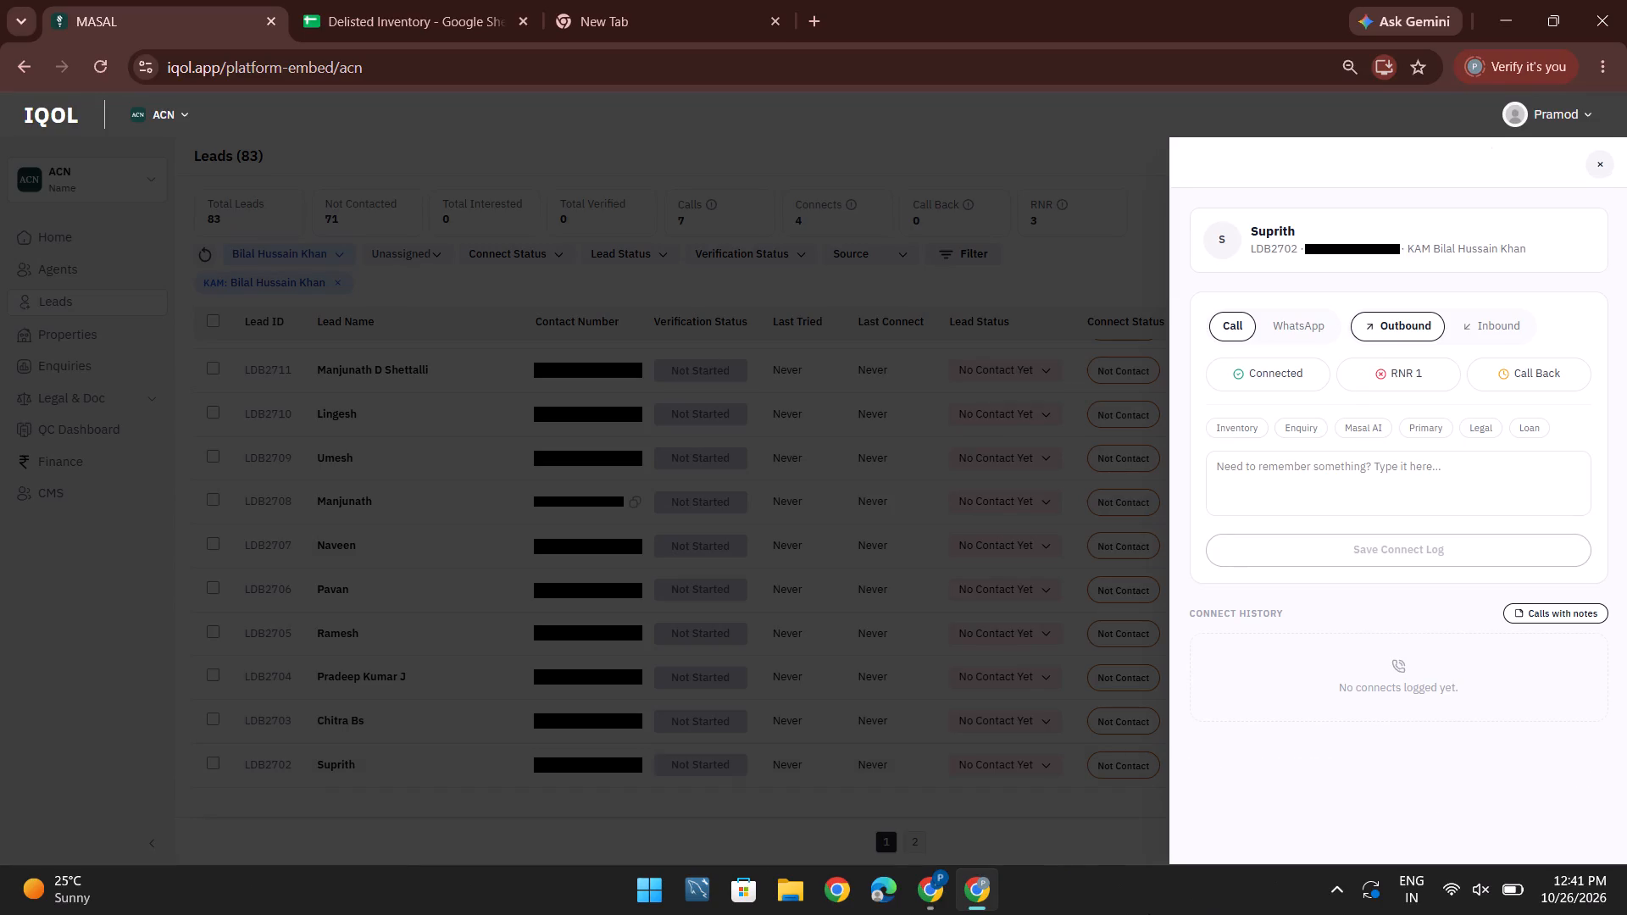
click(1150, 848)
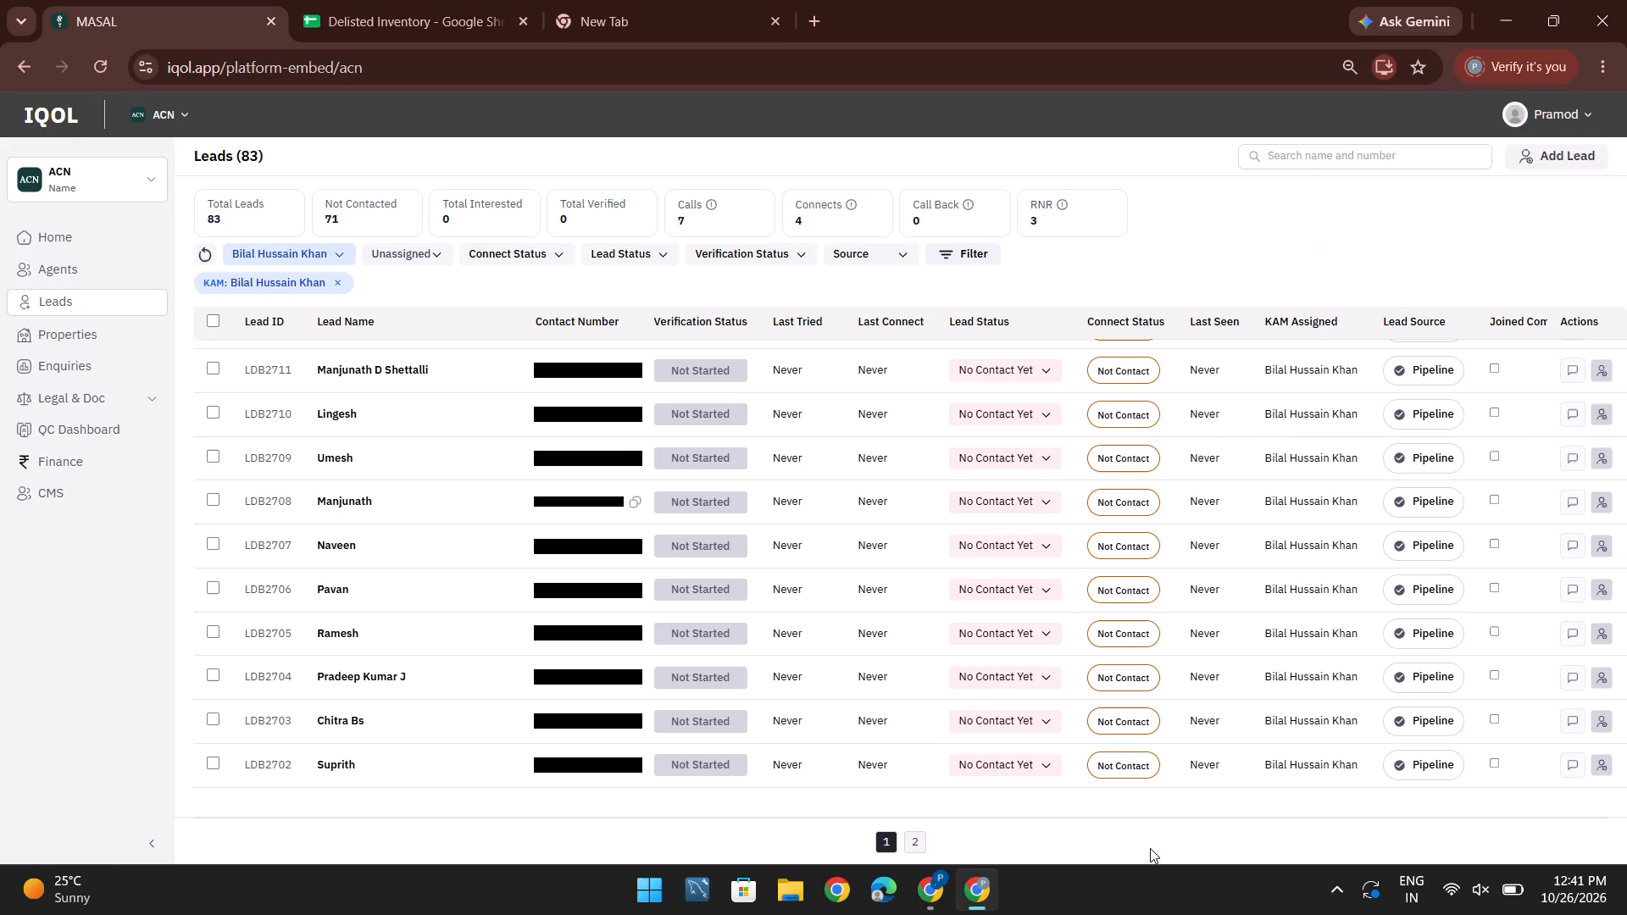
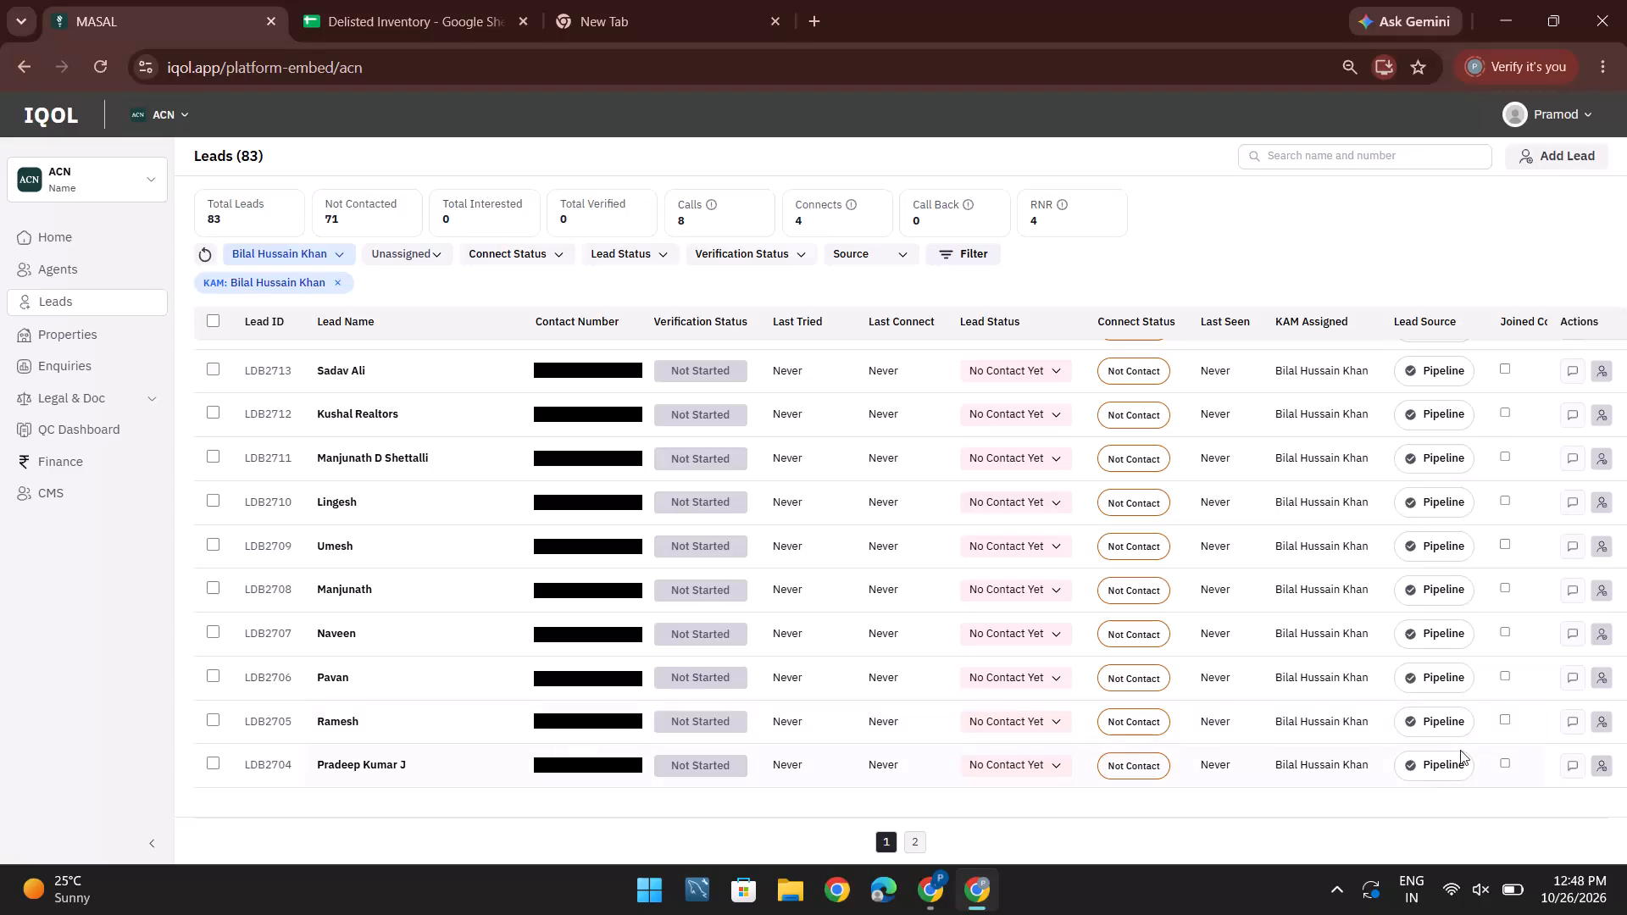
click(1609, 769)
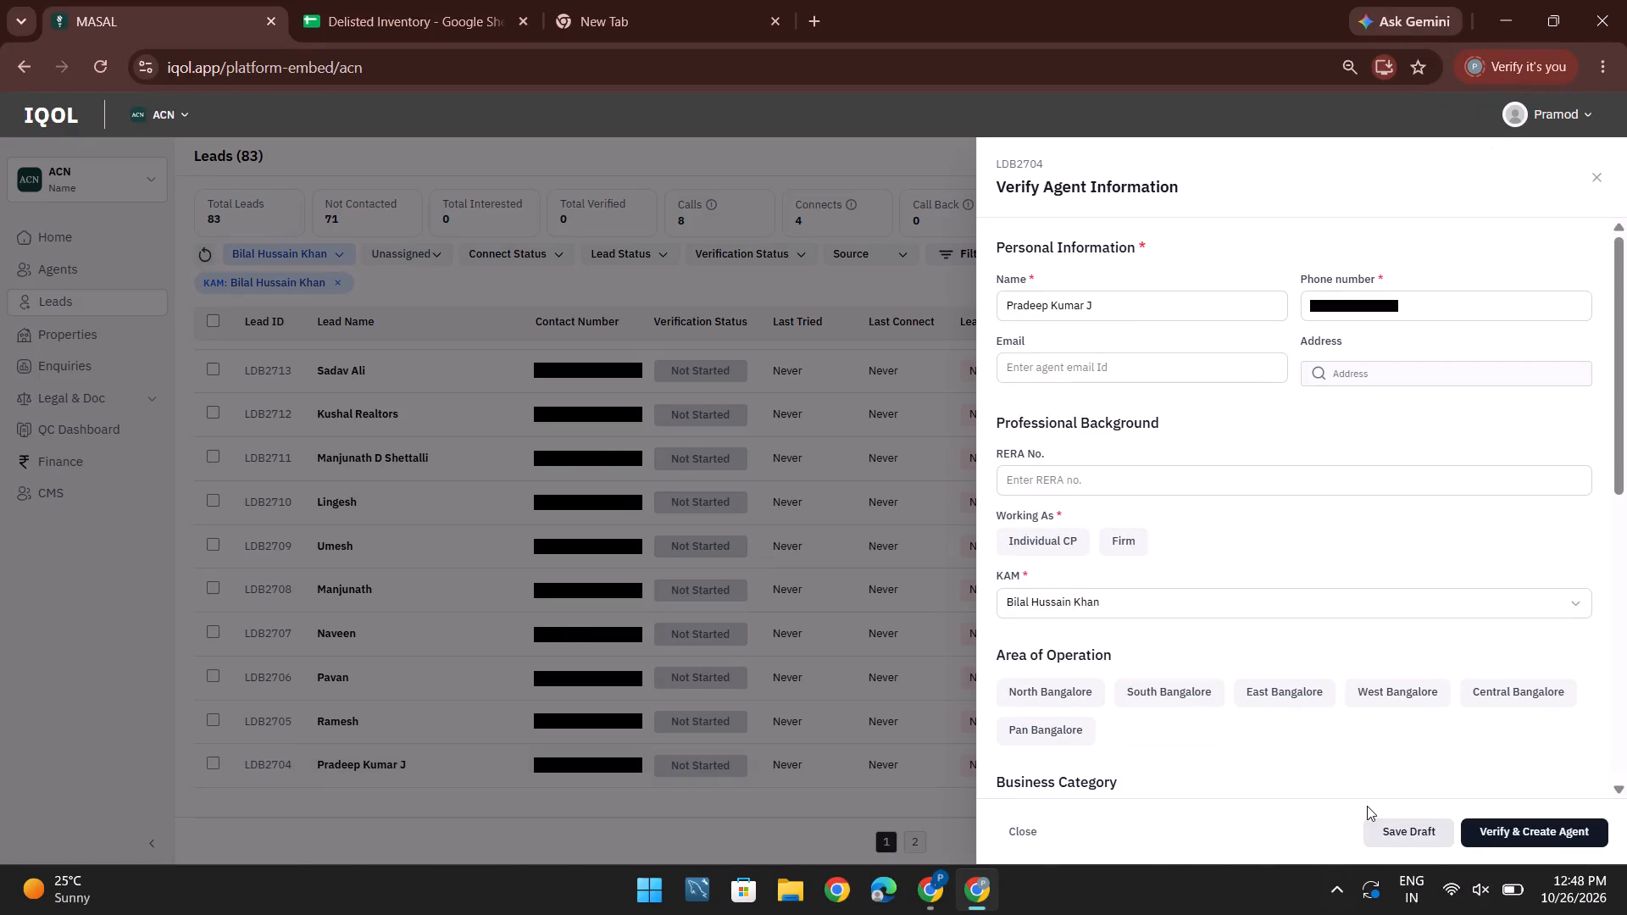
click(1340, 886)
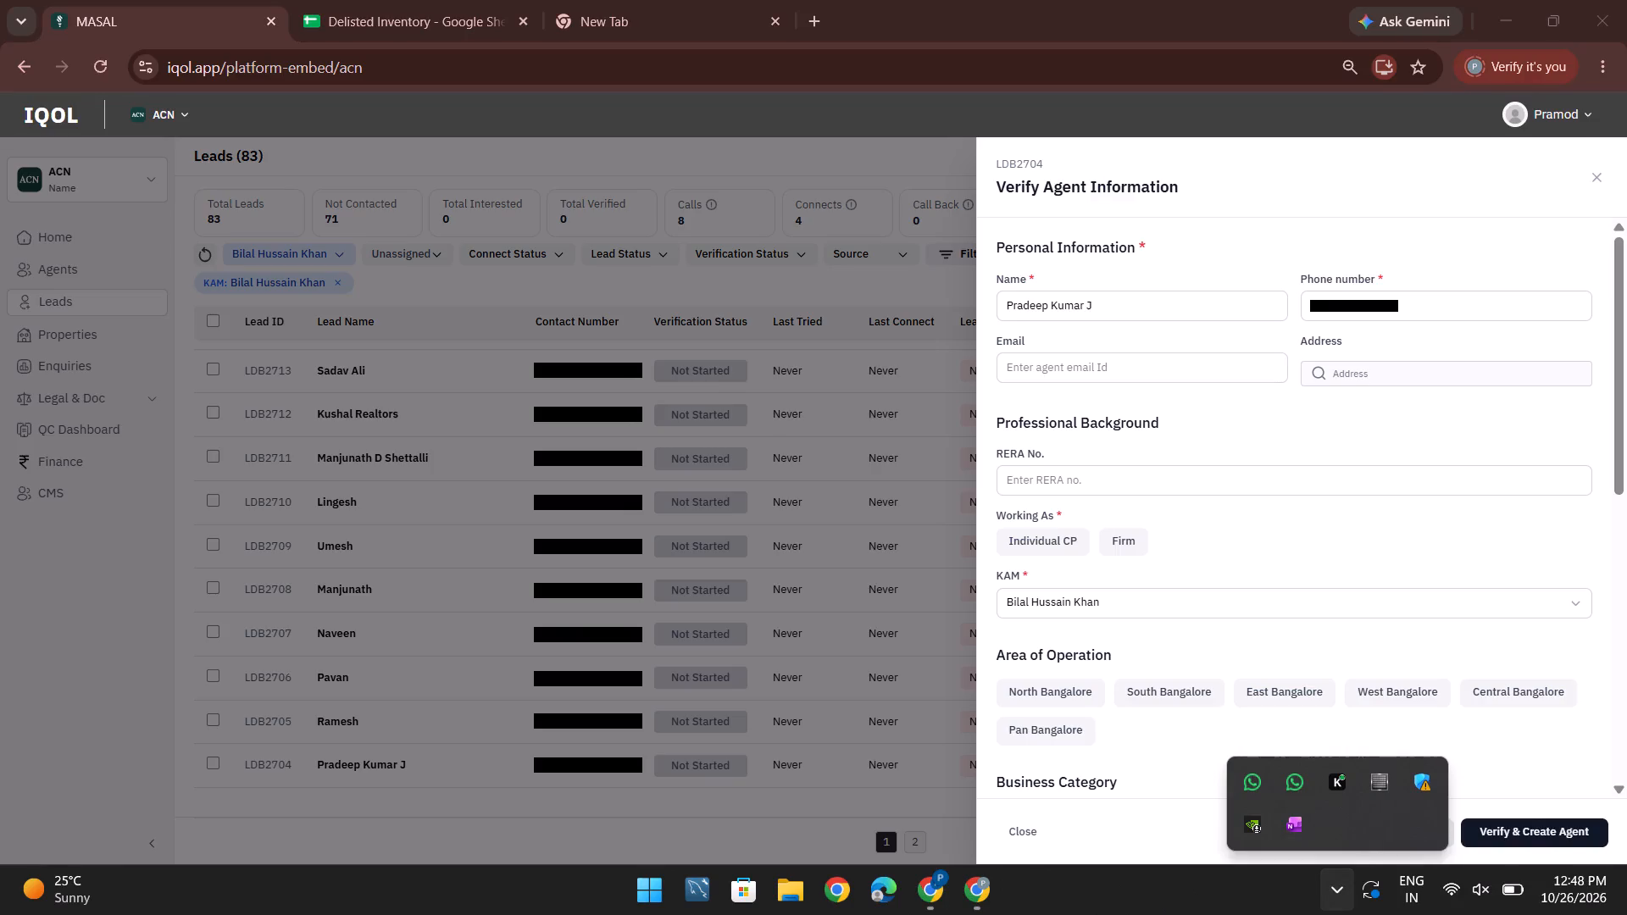
click(1115, 809)
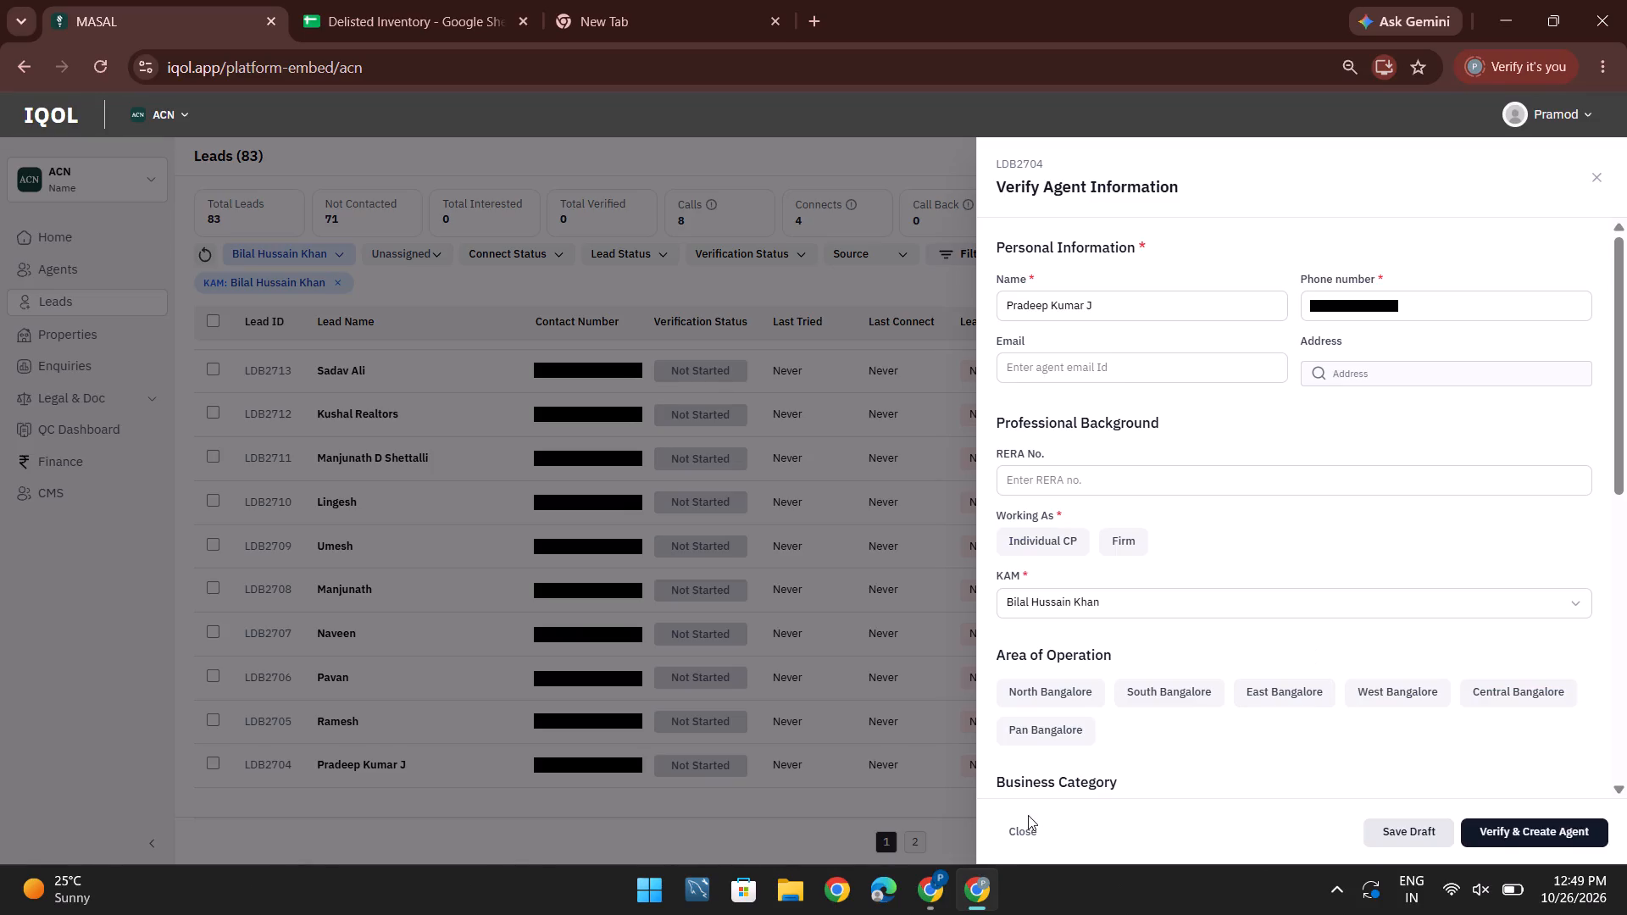
click(896, 812)
scroll(1037, 774, up, 1)
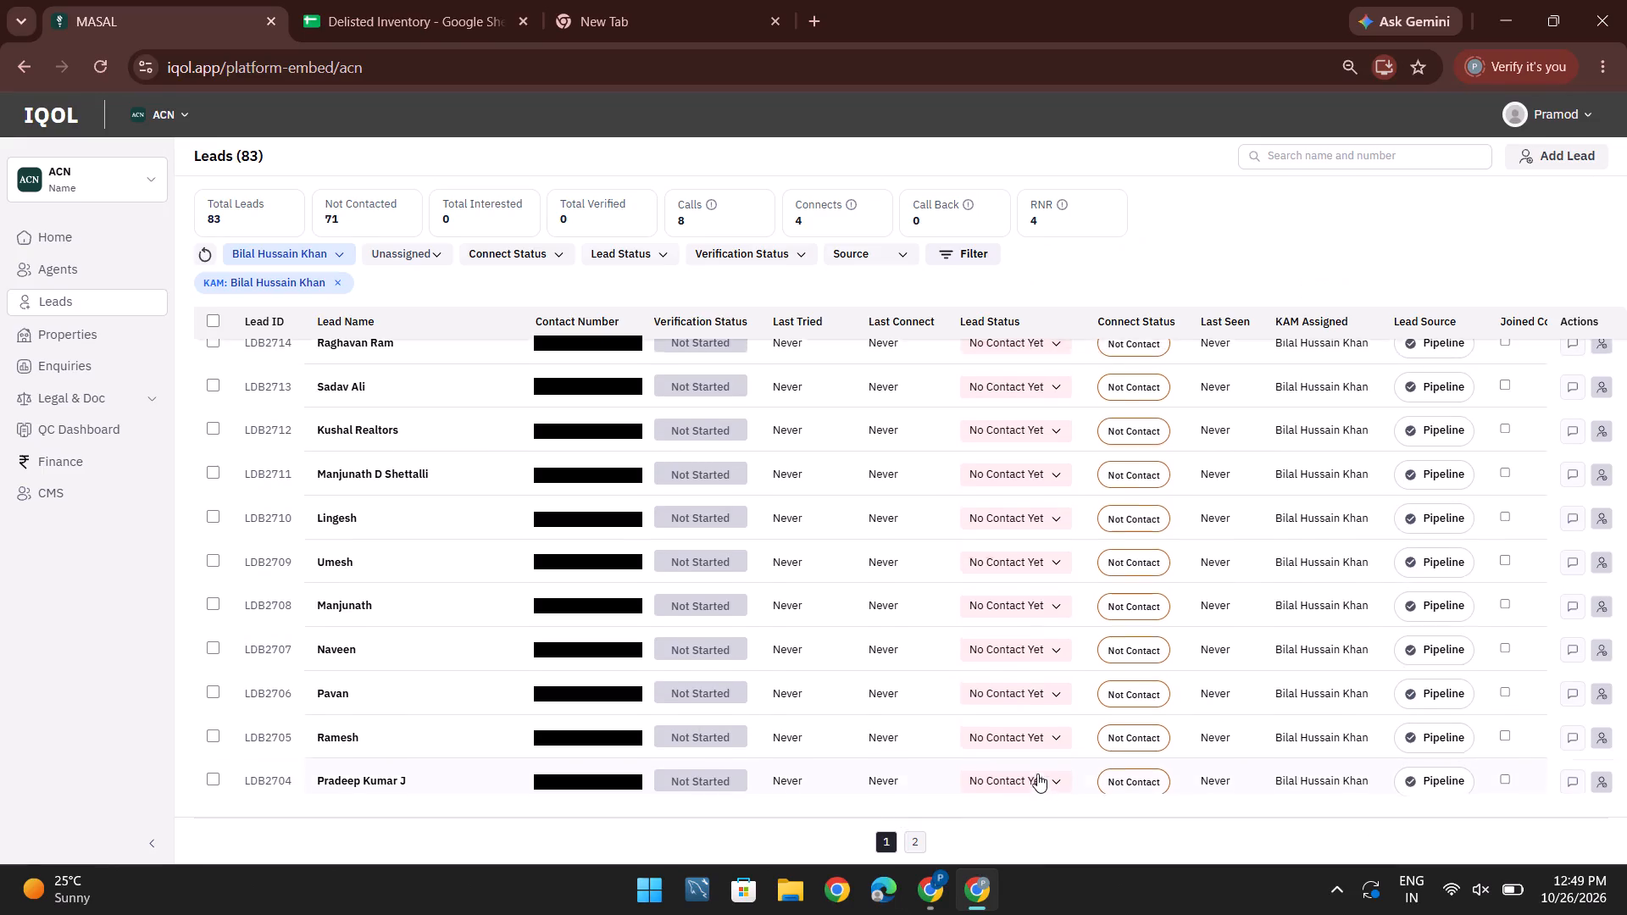
scroll(1037, 774, up, 1)
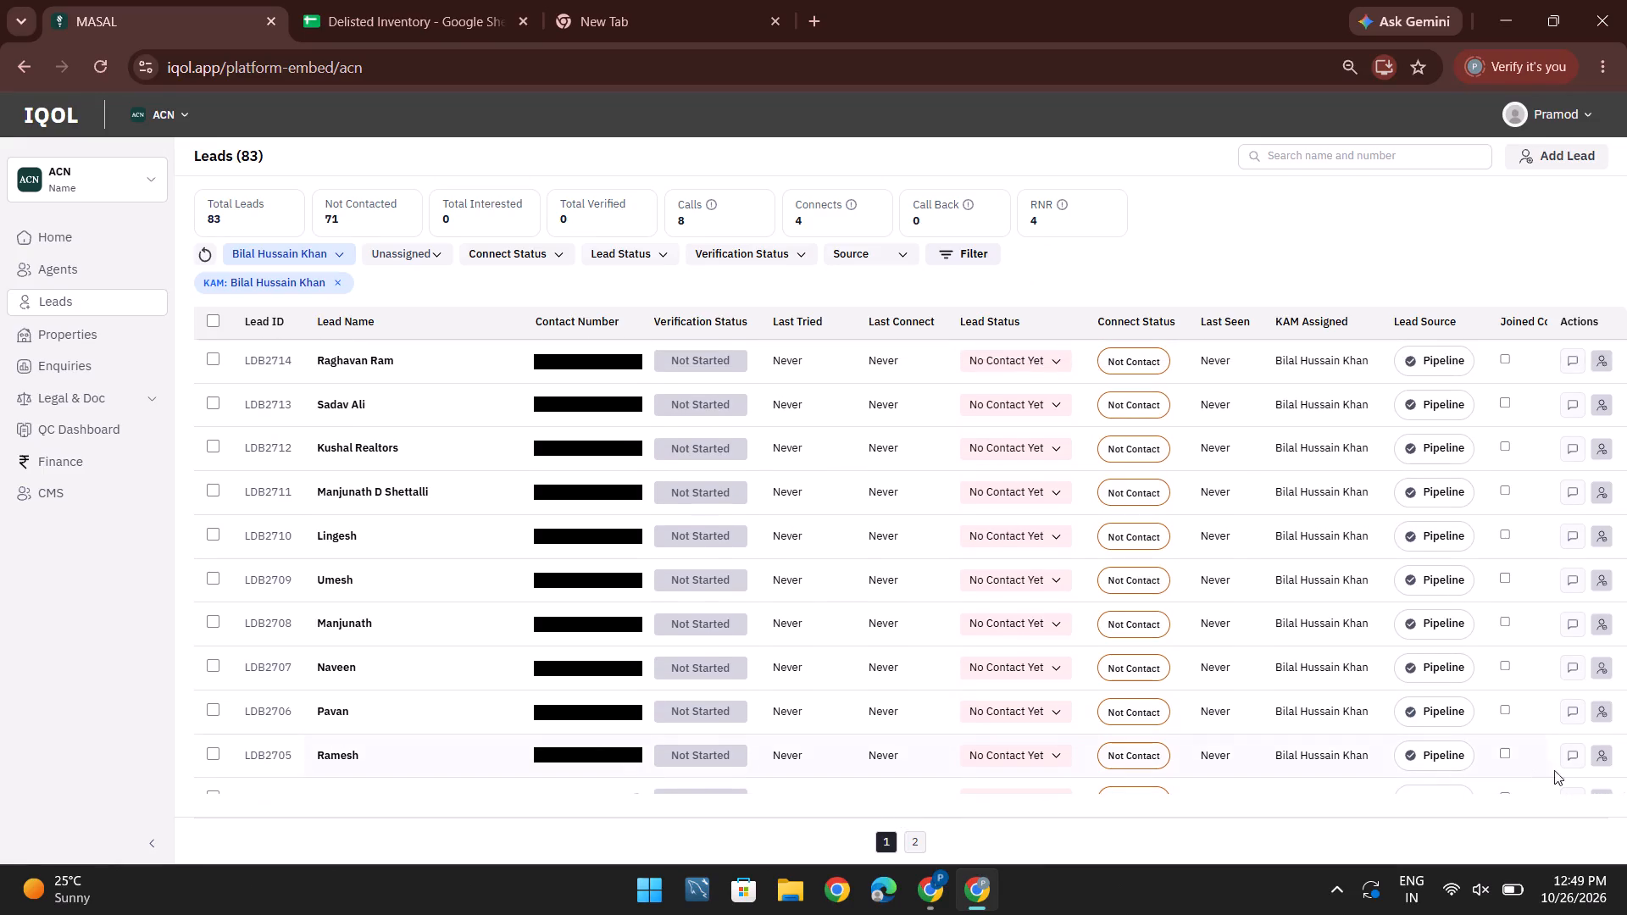
click(1599, 761)
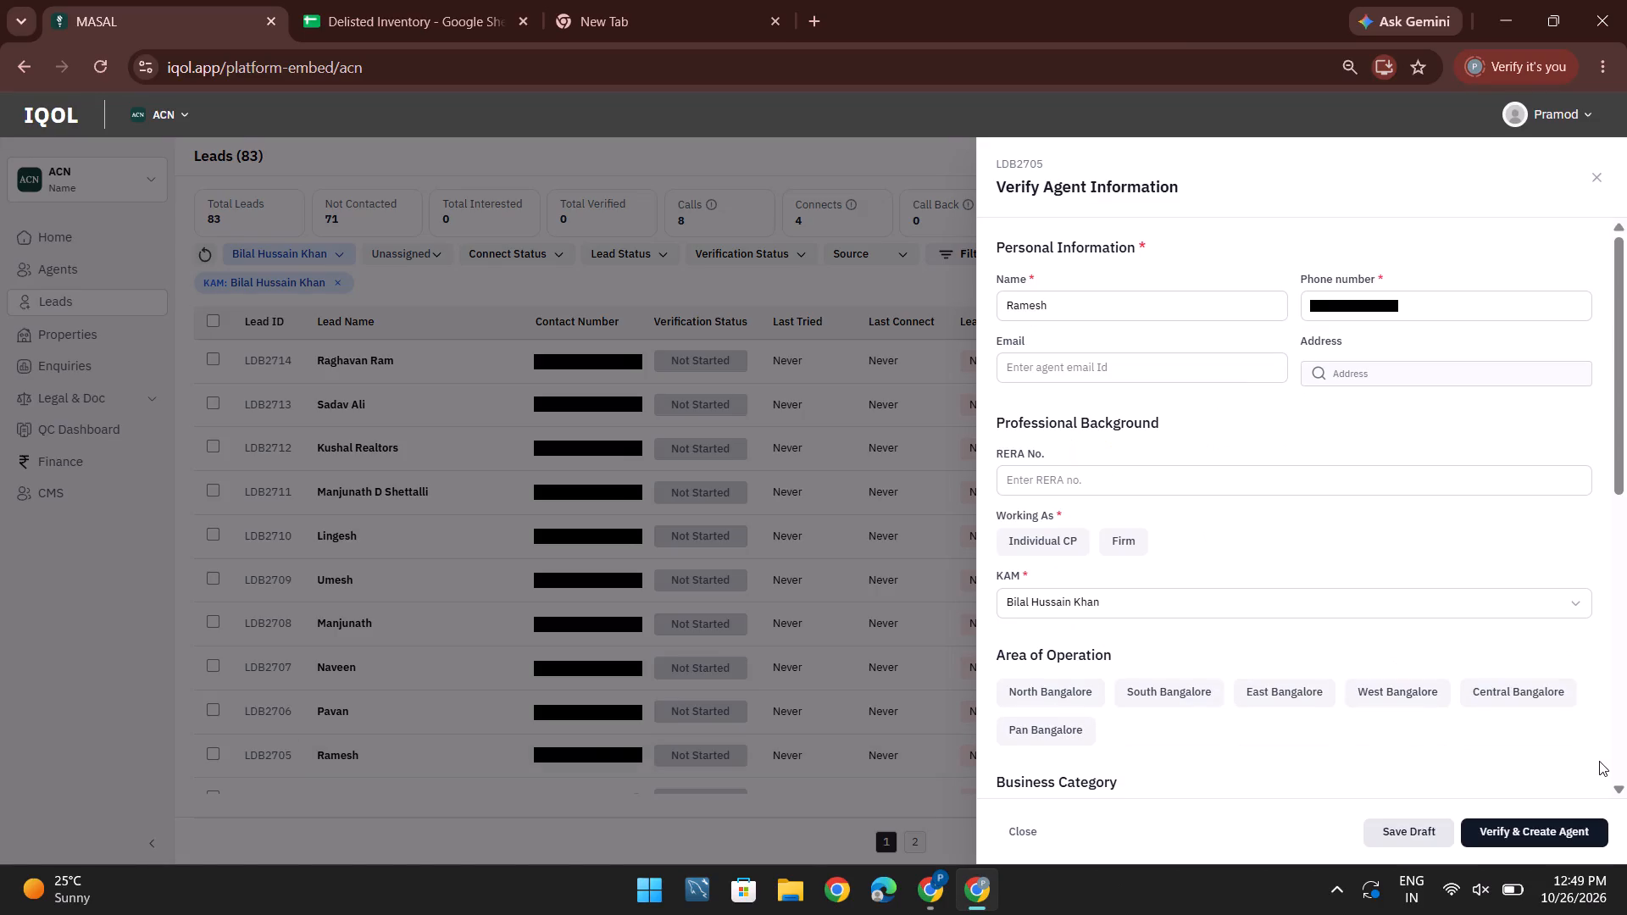
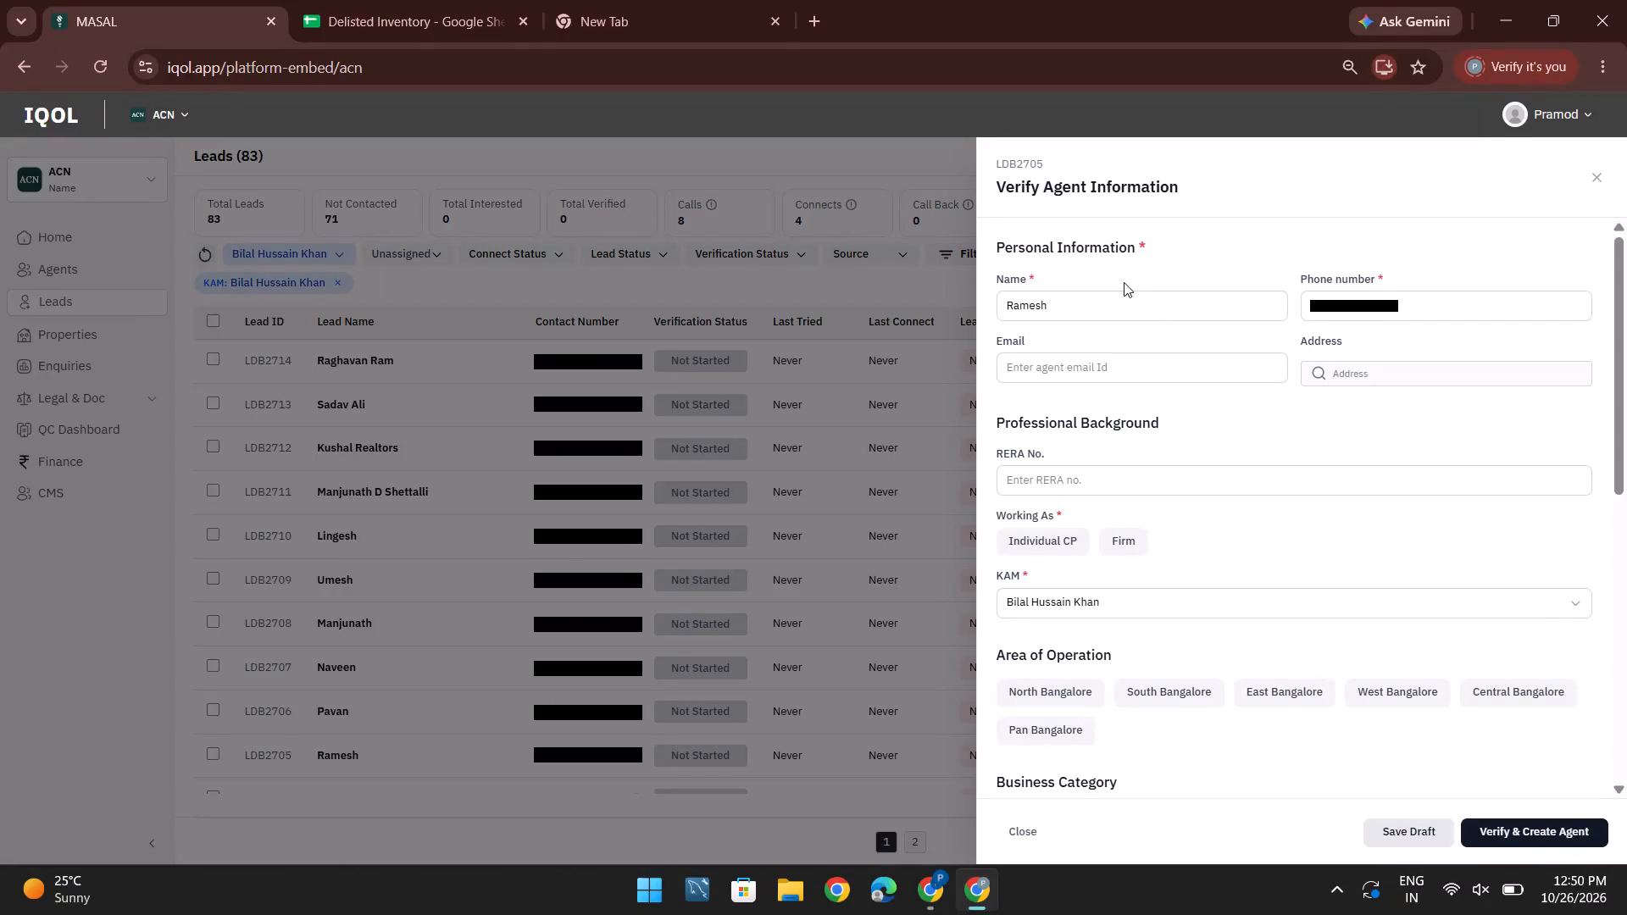
click(1101, 306)
key(BackSpace)
key(BackSpace)
key(BackSpace)
key(BackSpace)
key(BackSpace)
key(BackSpace)
key(BackSpace)
key(BackSpace)
key(BackSpace)
key(BackSpace)
key(BackSpace)
key(BackSpace)
key(BackSpace)
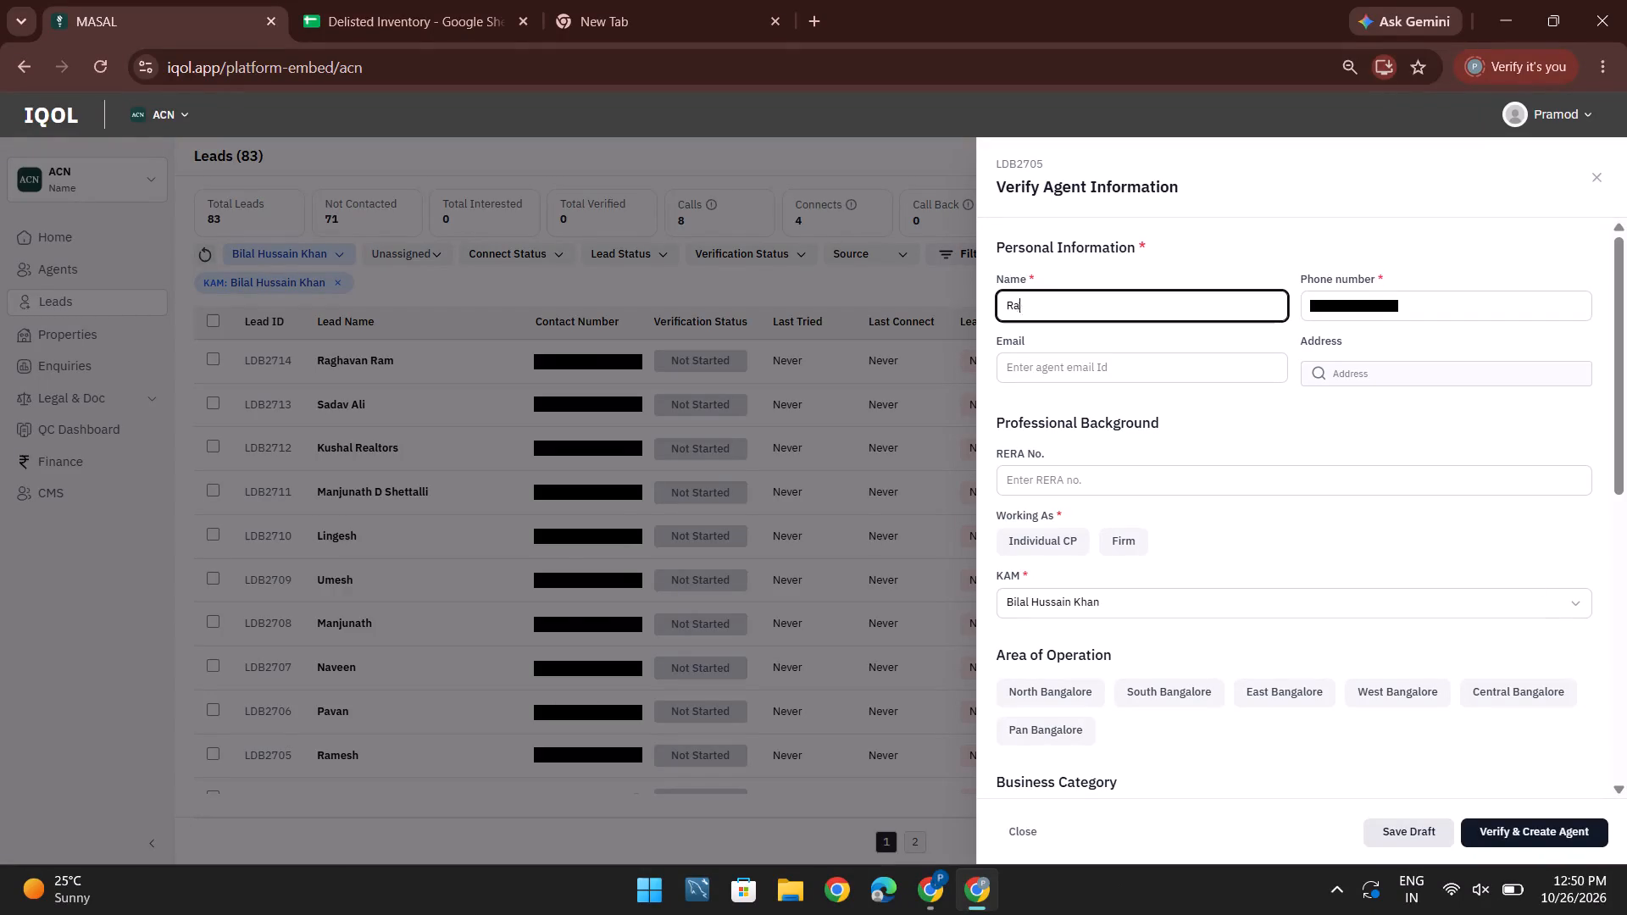
text(mallika)
click(1136, 546)
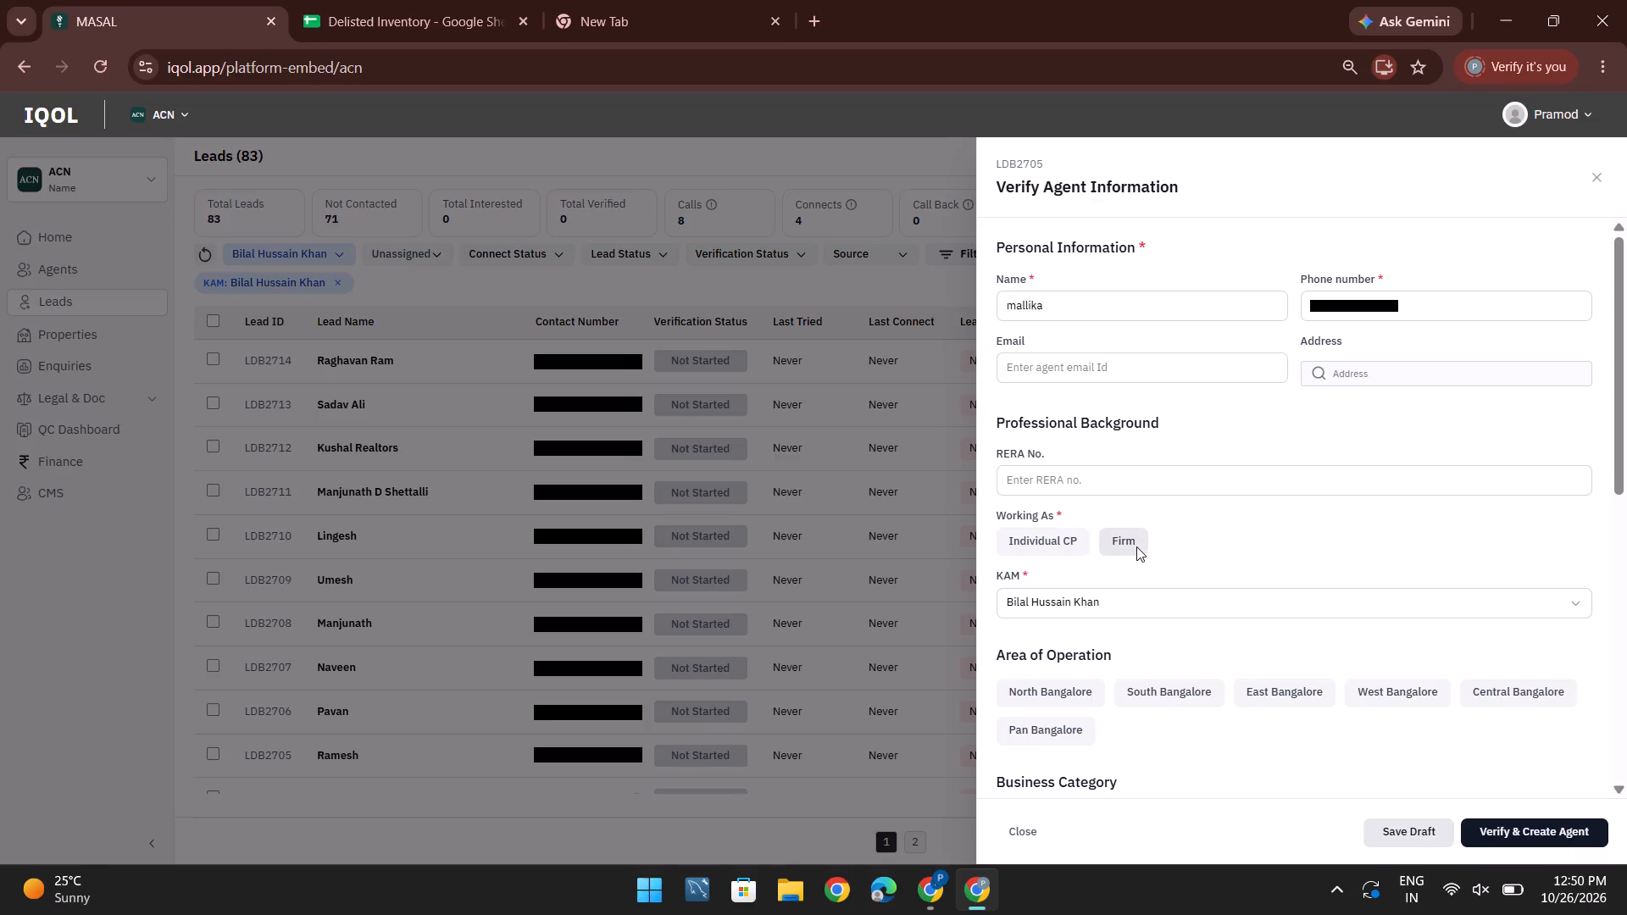
click(1083, 311)
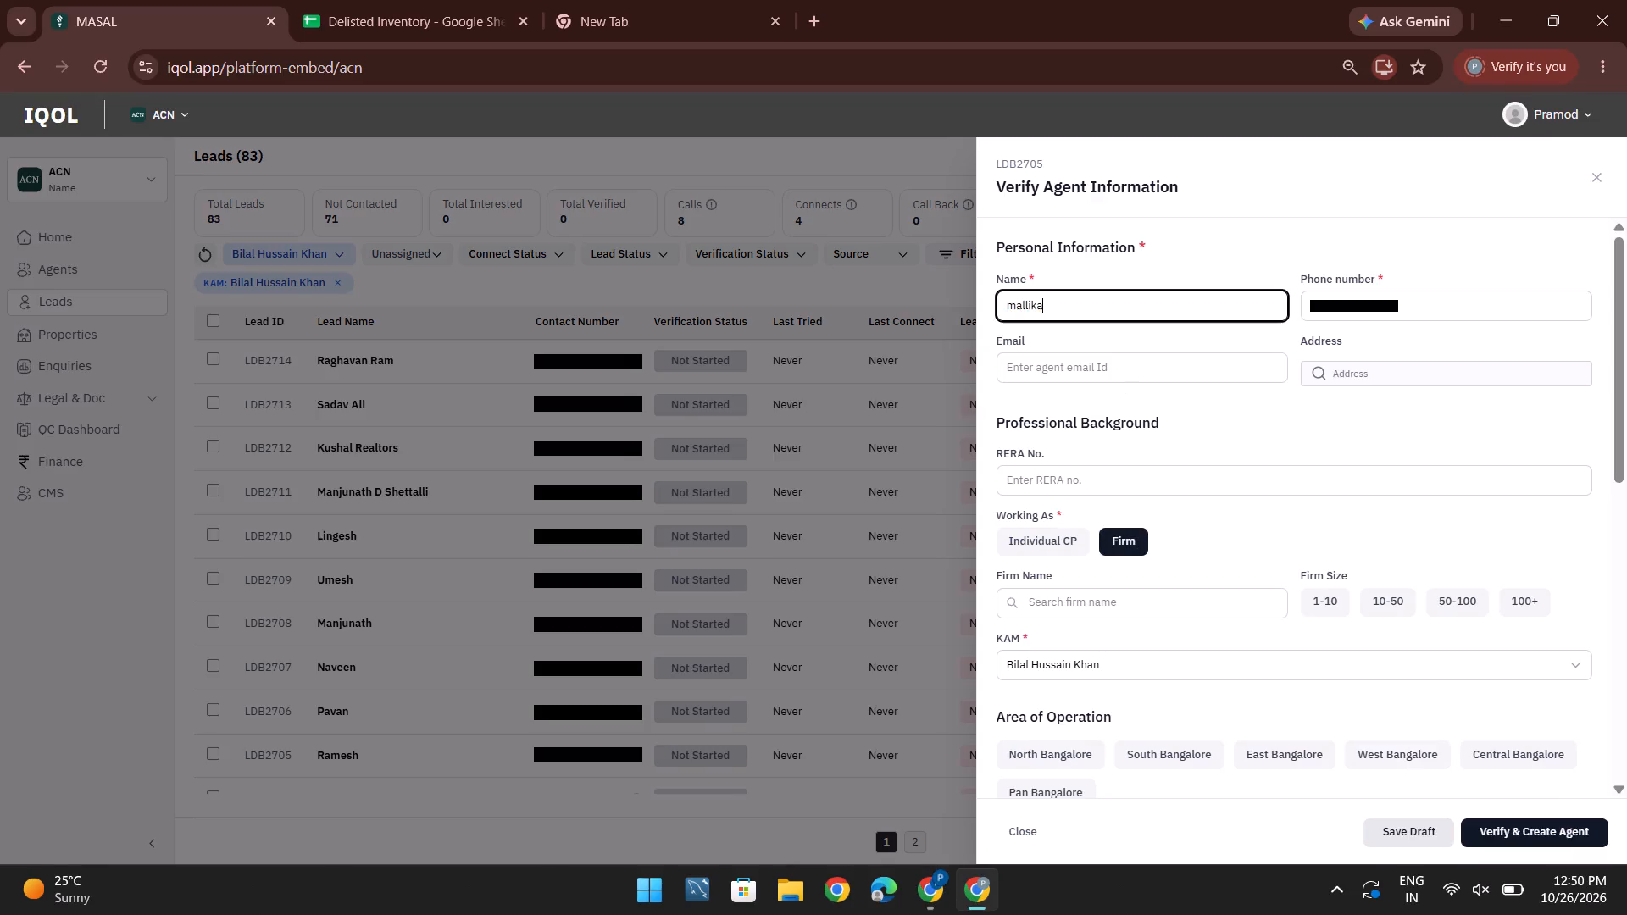
text(rjun)
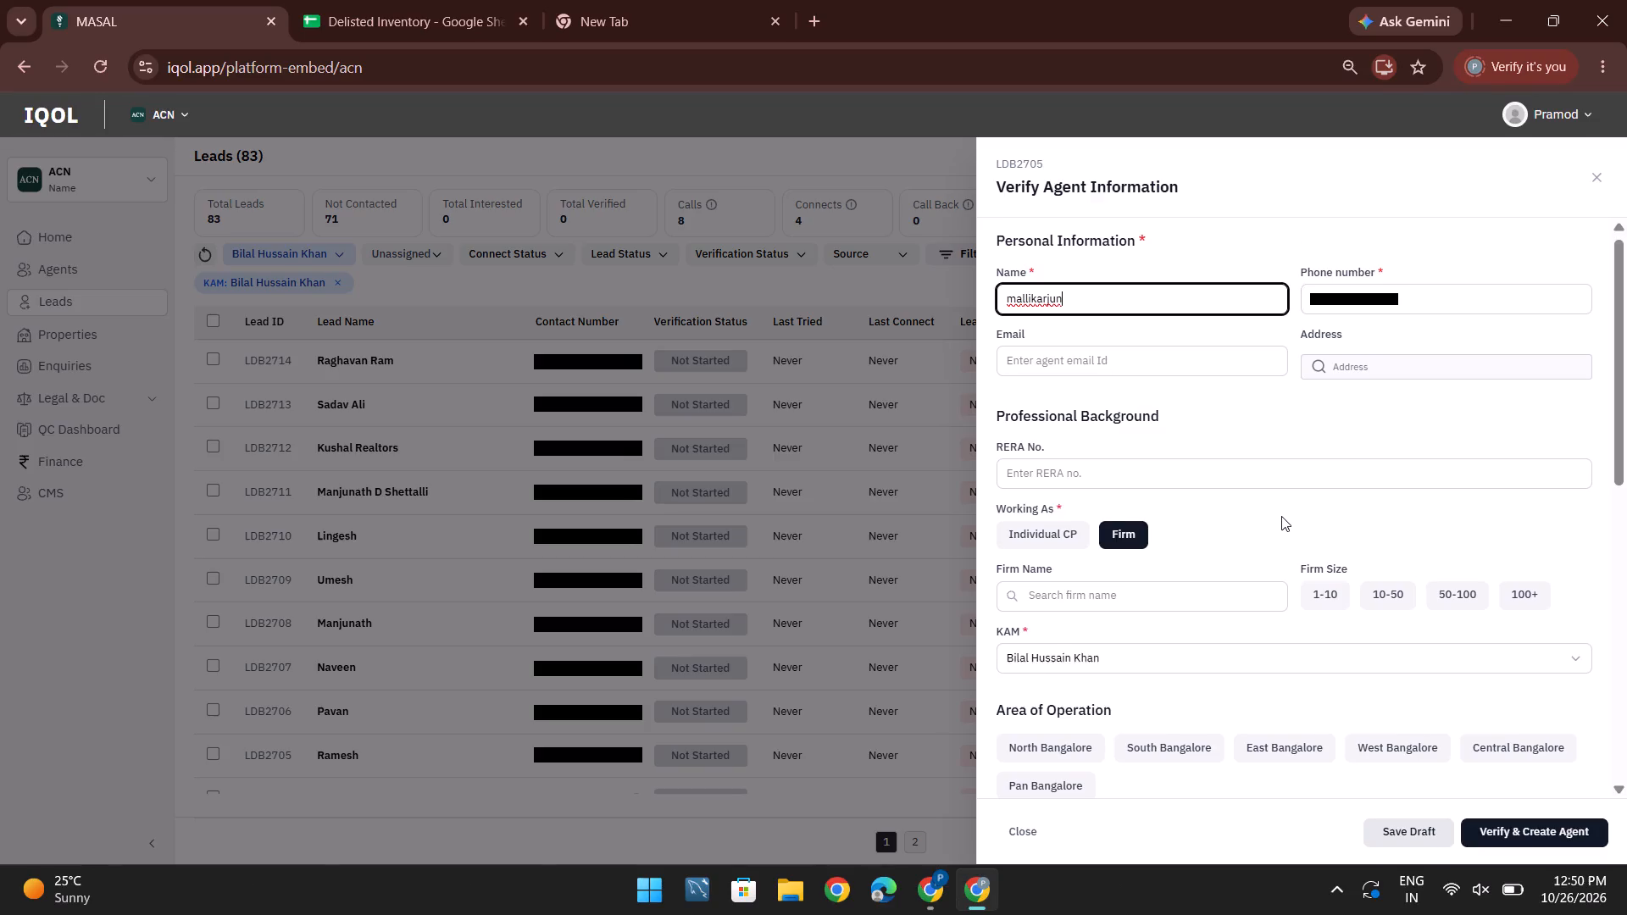
Set the agent's KAM to Pramod in the verification form.
scroll(1281, 516, down, 1)
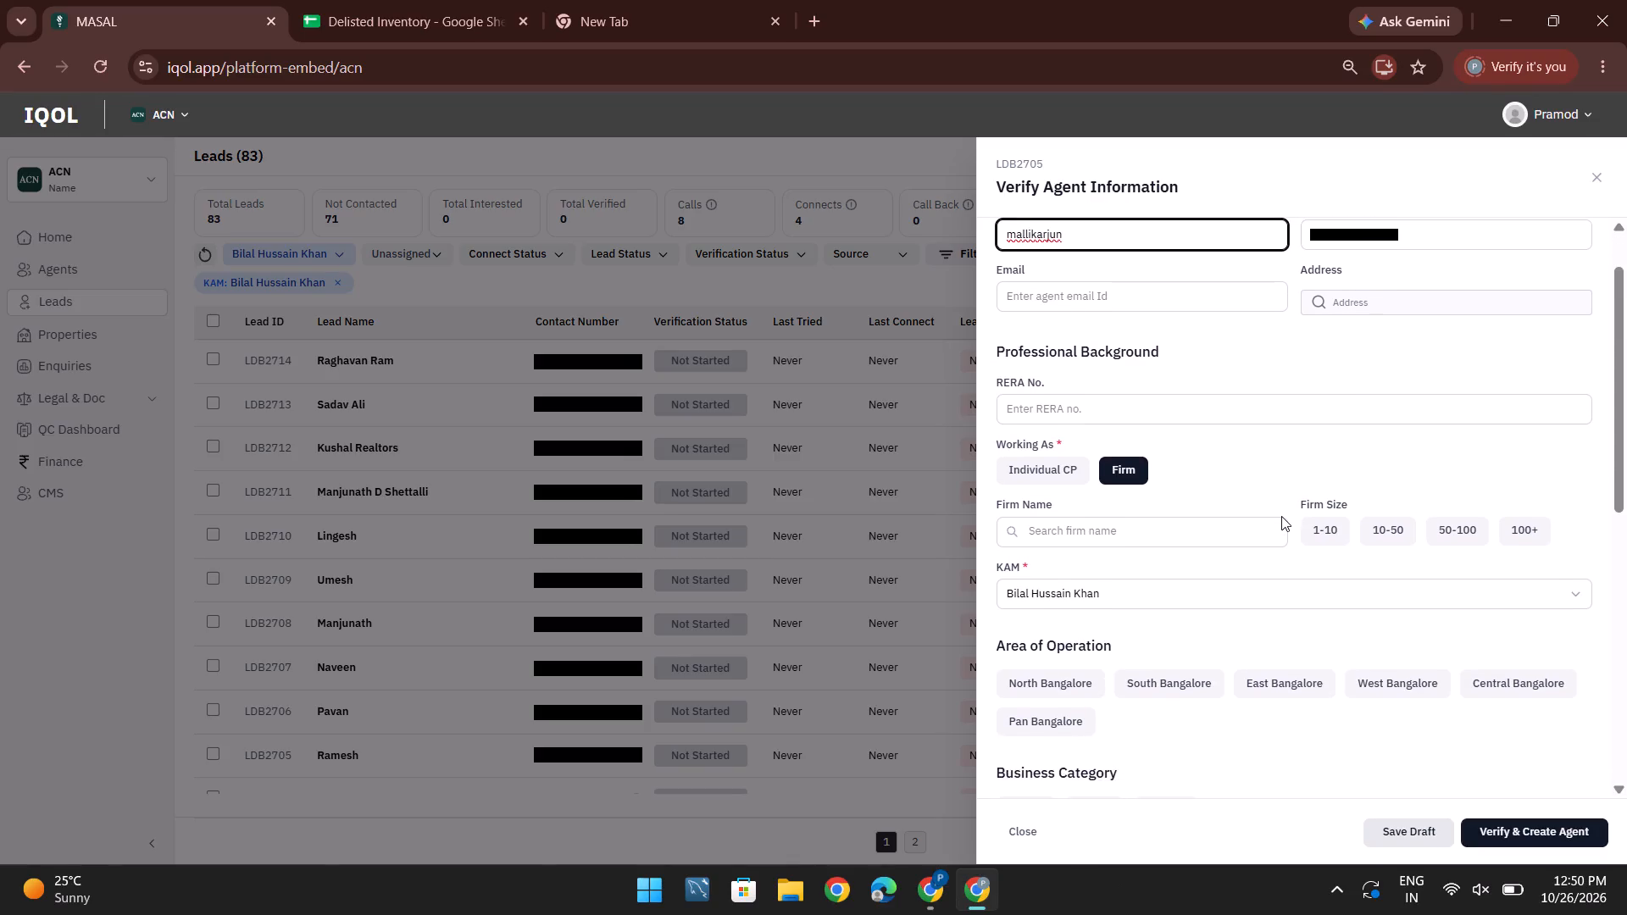
click(1245, 596)
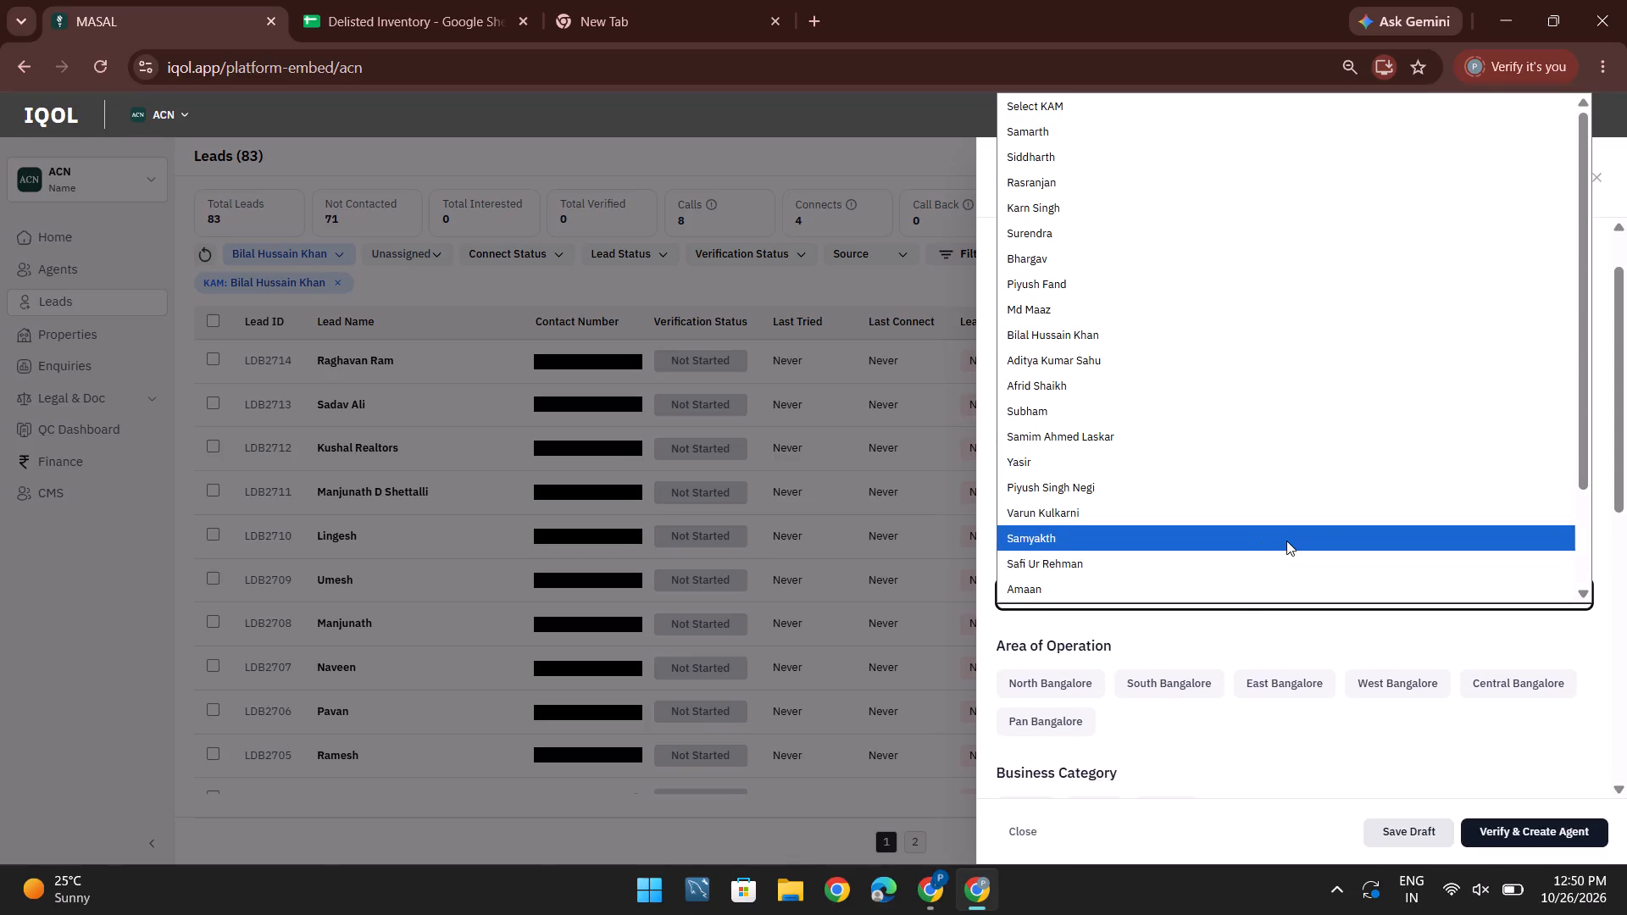
scroll(1286, 541, down, 1)
click(1230, 534)
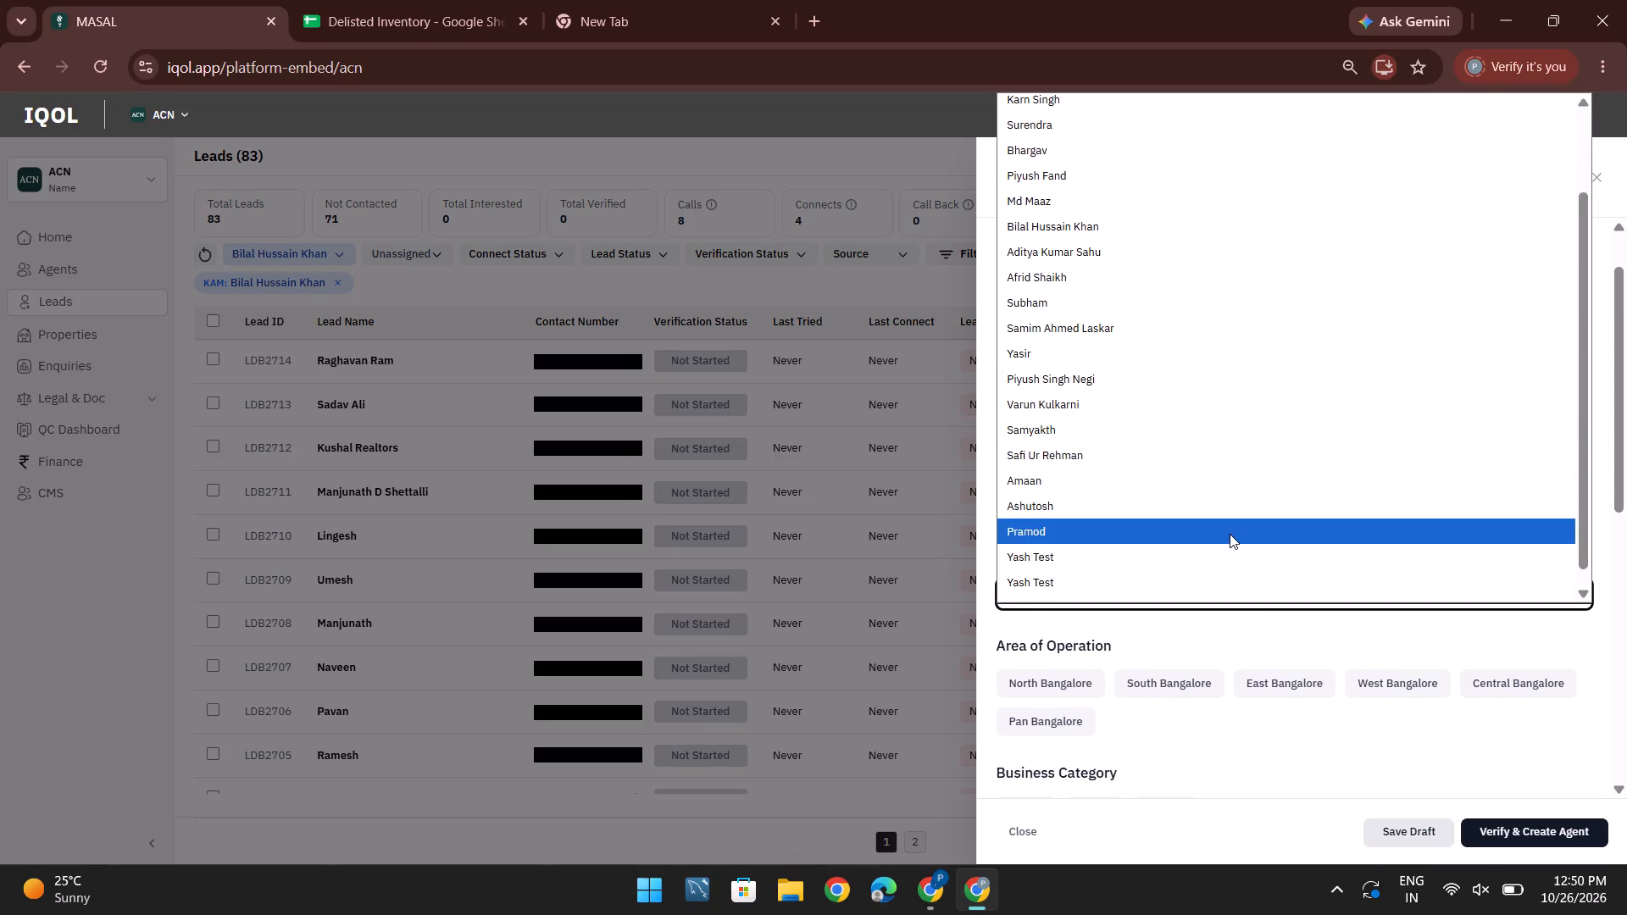
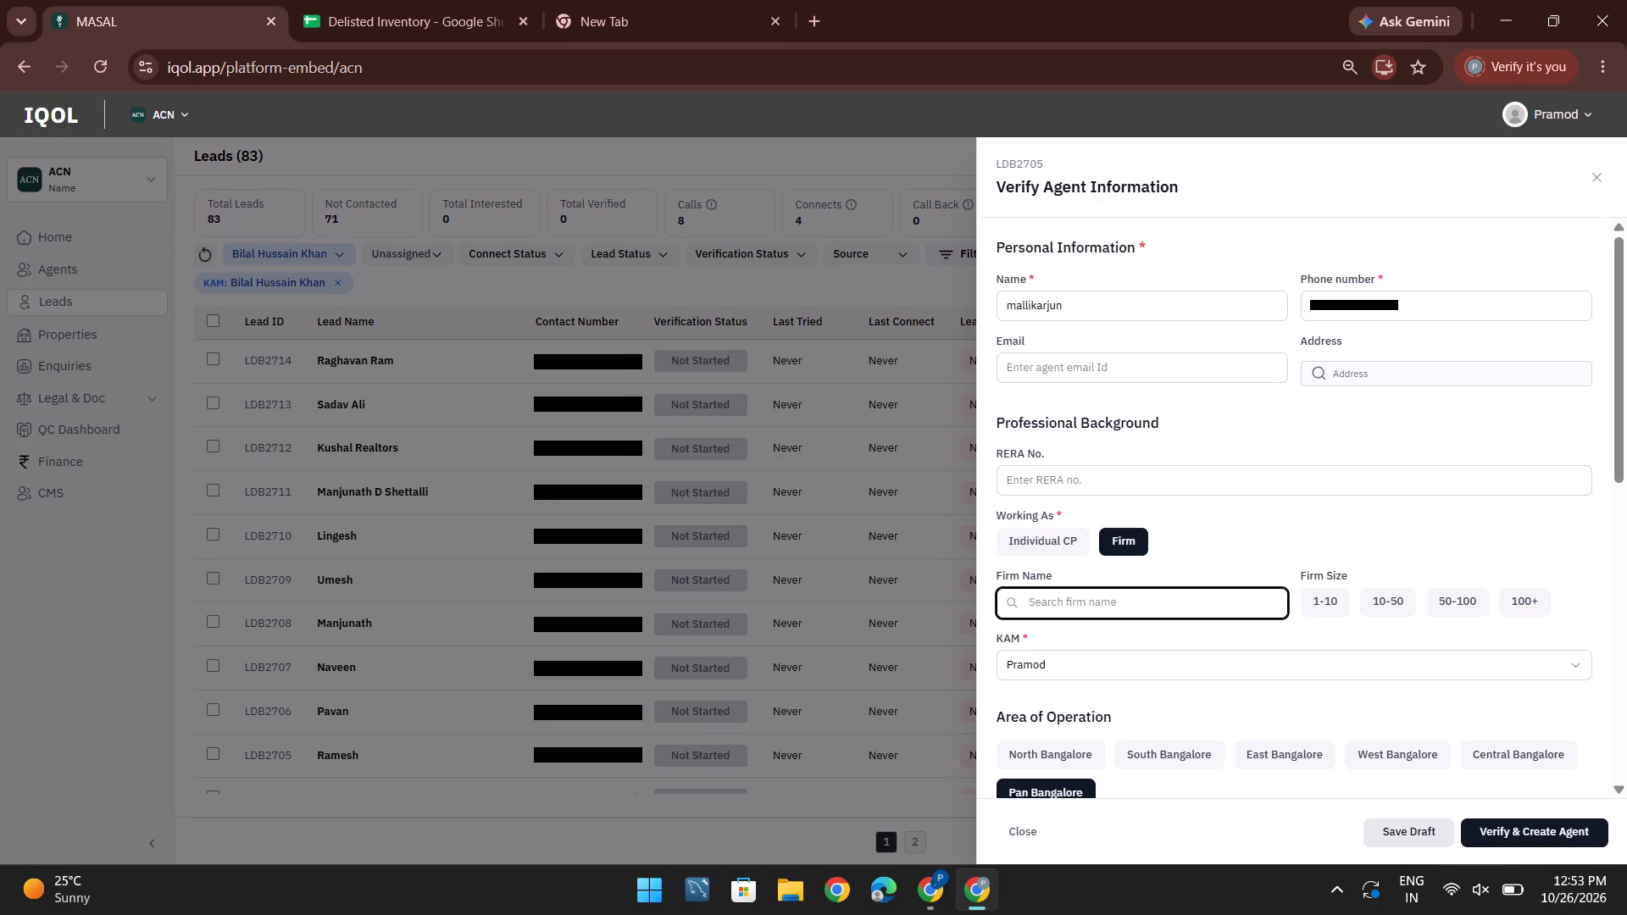
Add sinten developers as the new firm name in the verification form and set Firm Size to 1-10.
text(sinten developers)
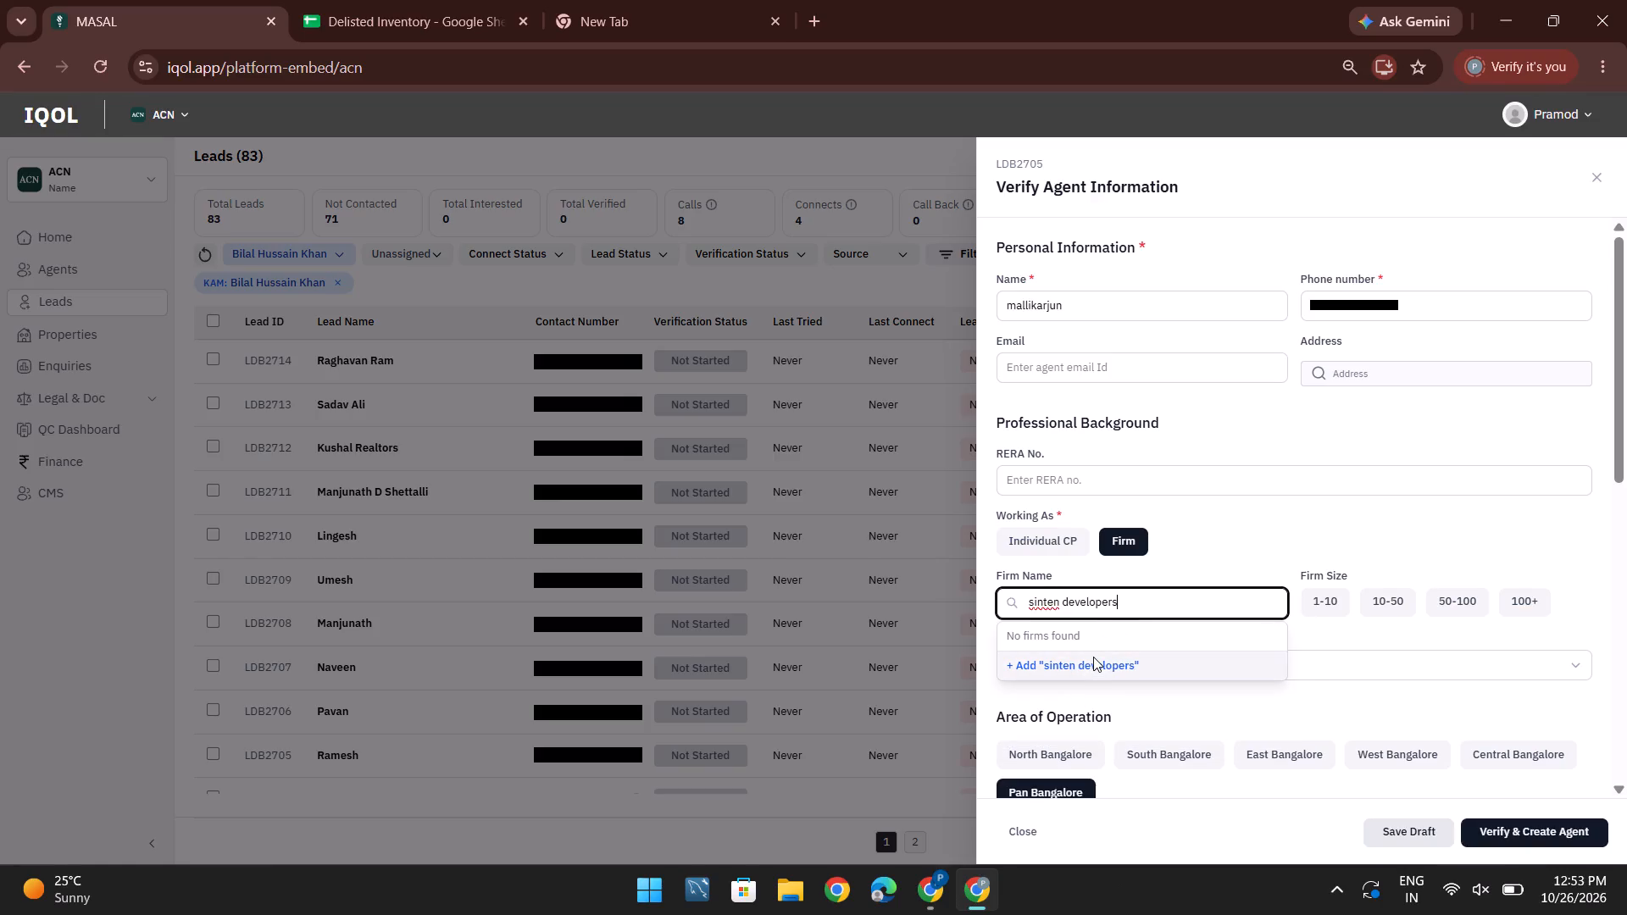
click(1093, 657)
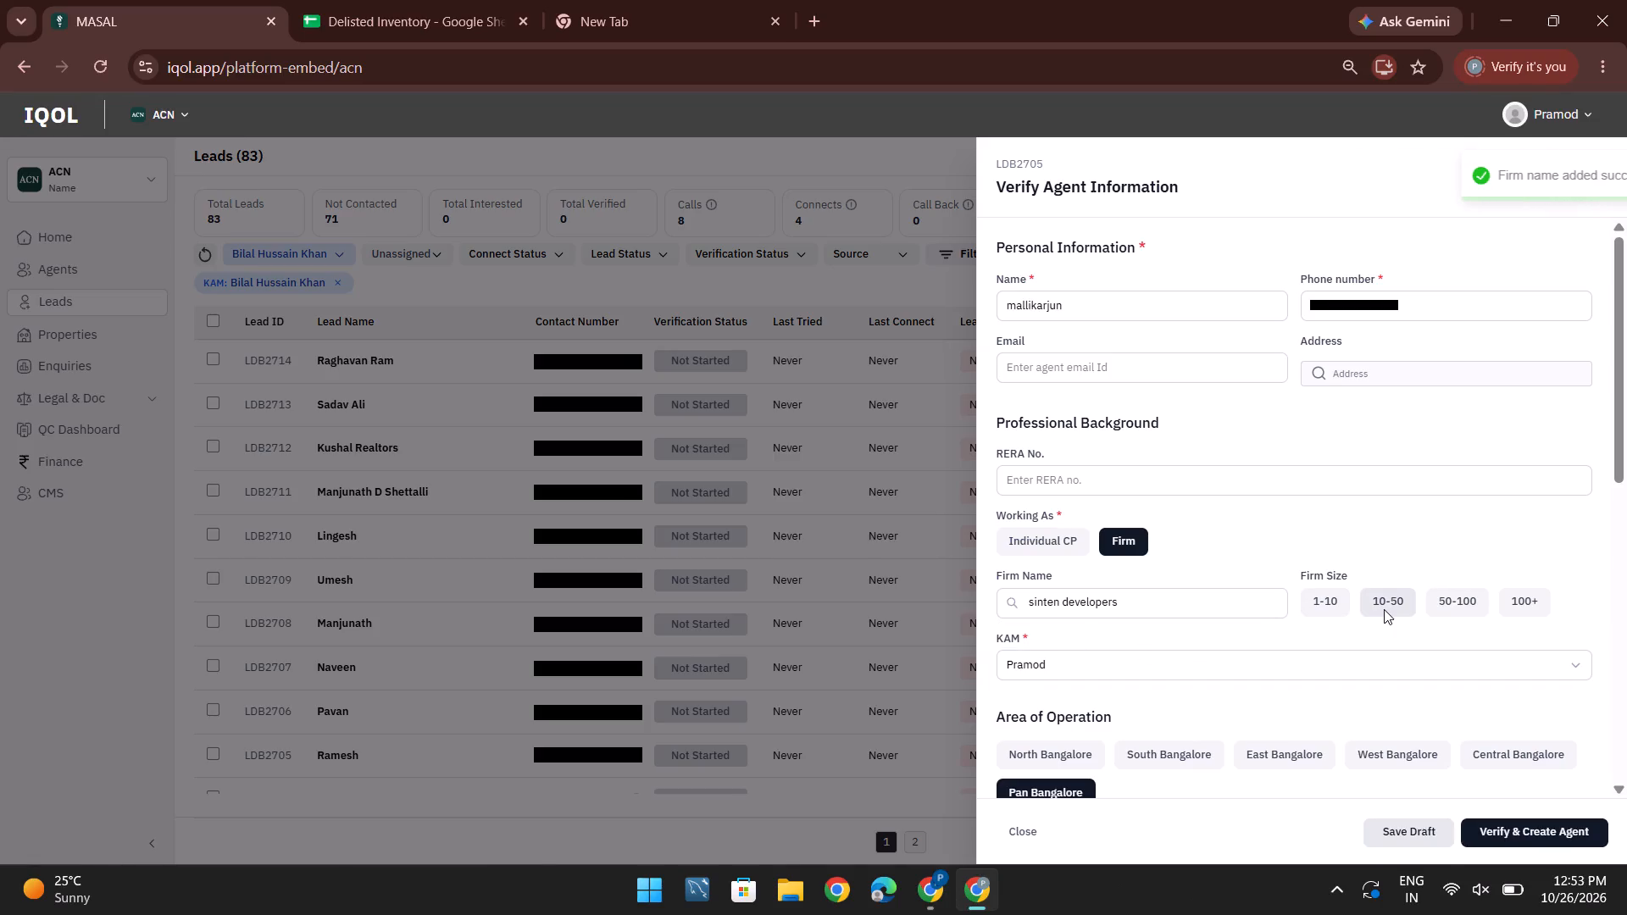
click(1324, 609)
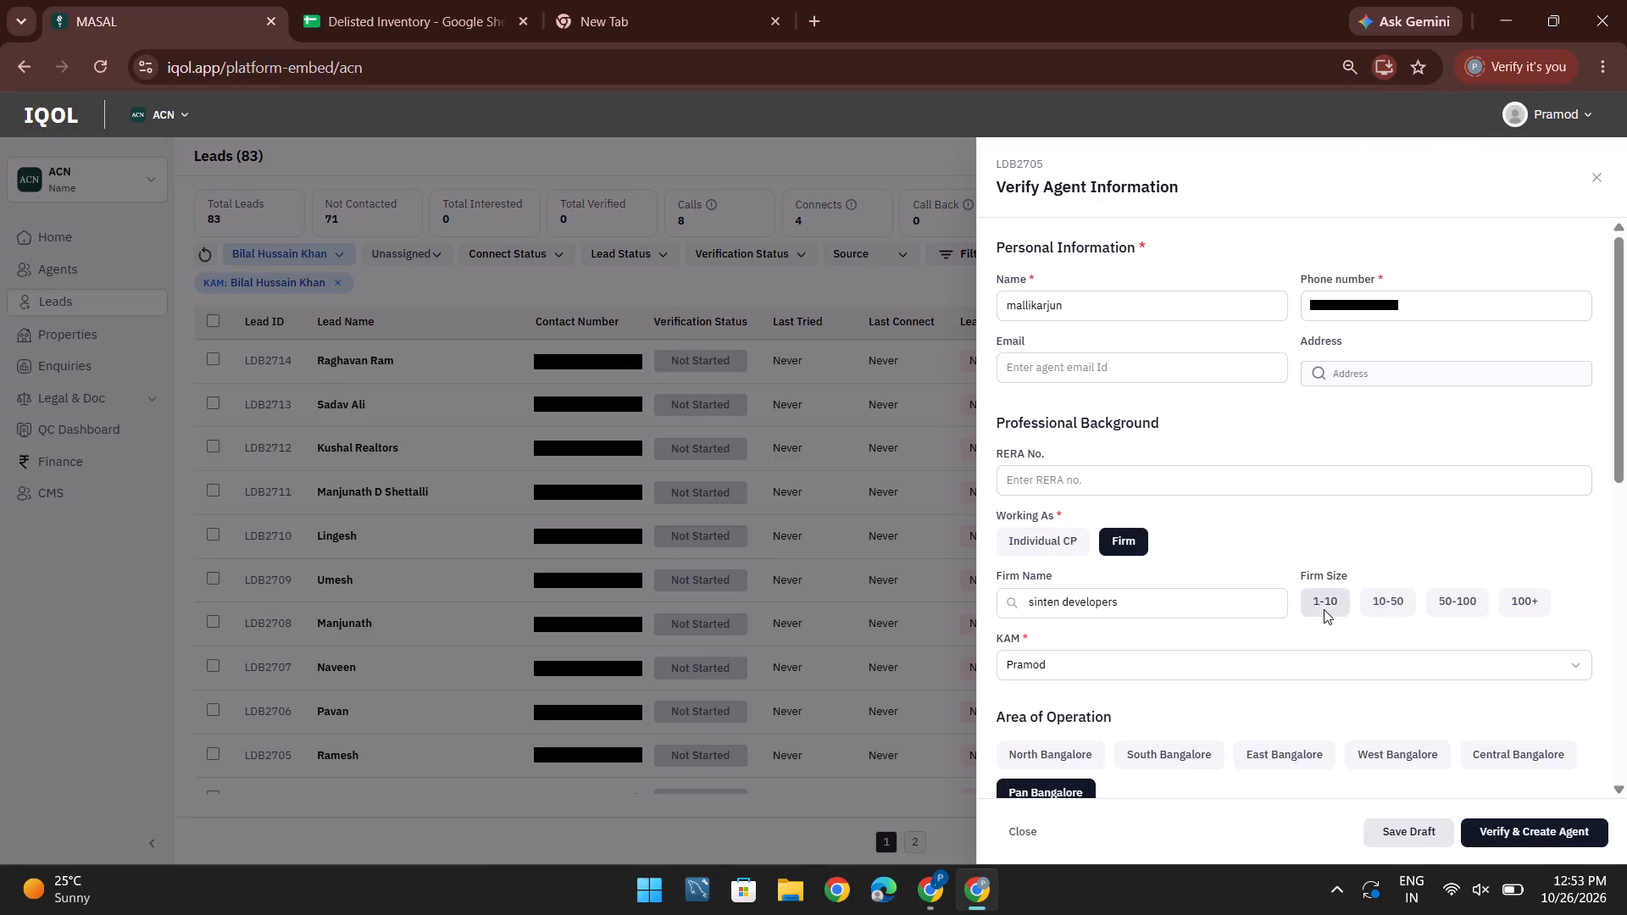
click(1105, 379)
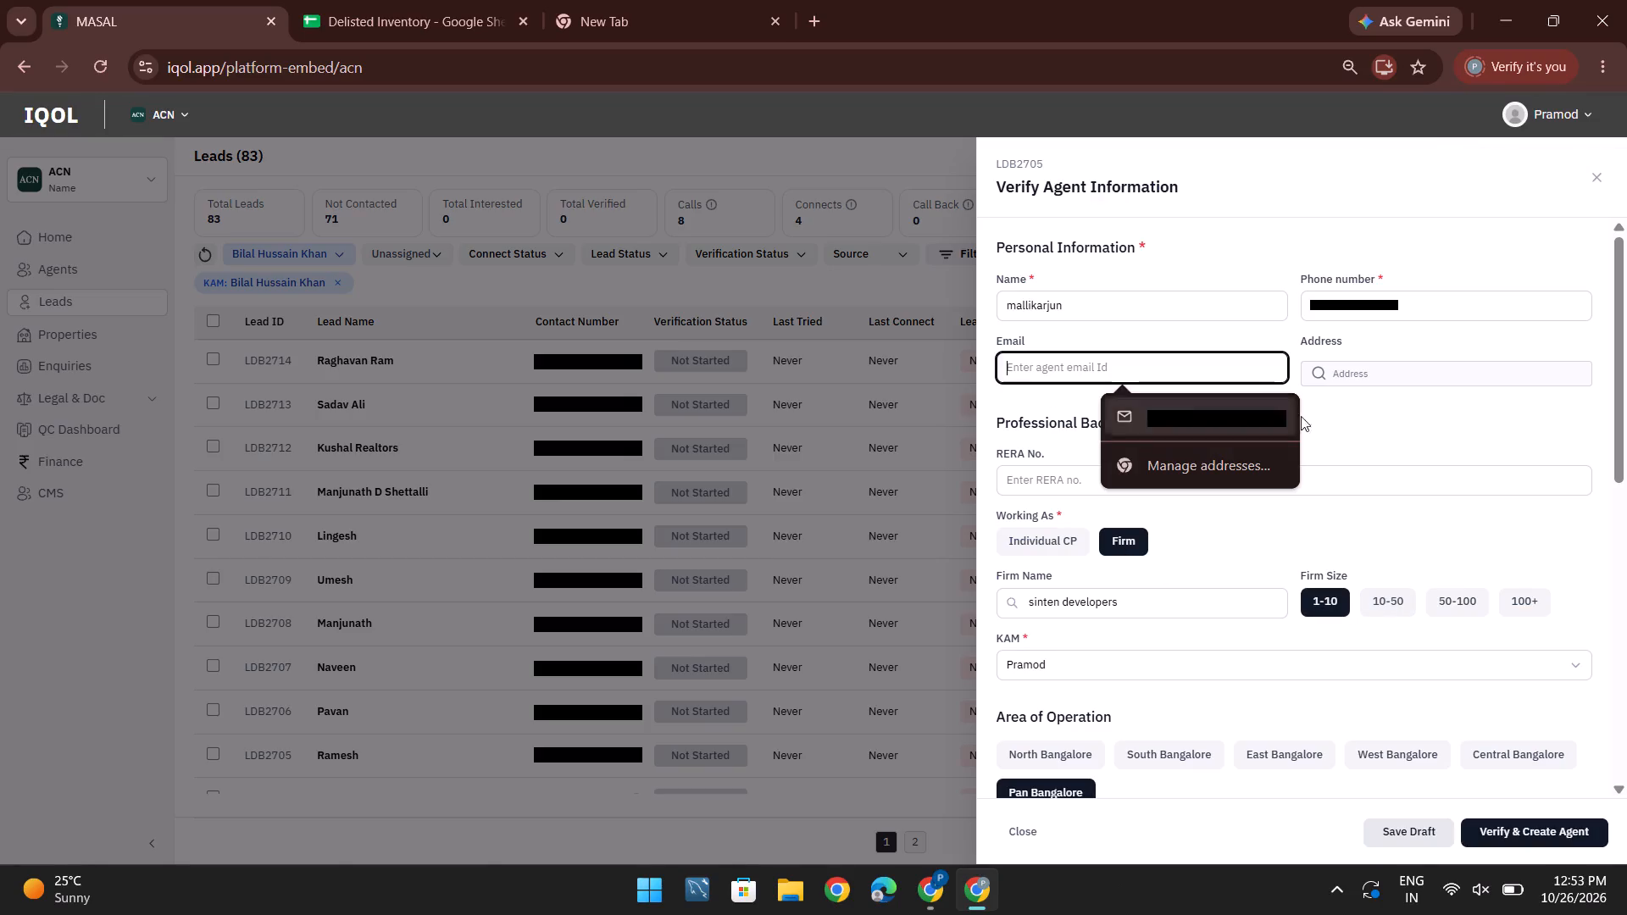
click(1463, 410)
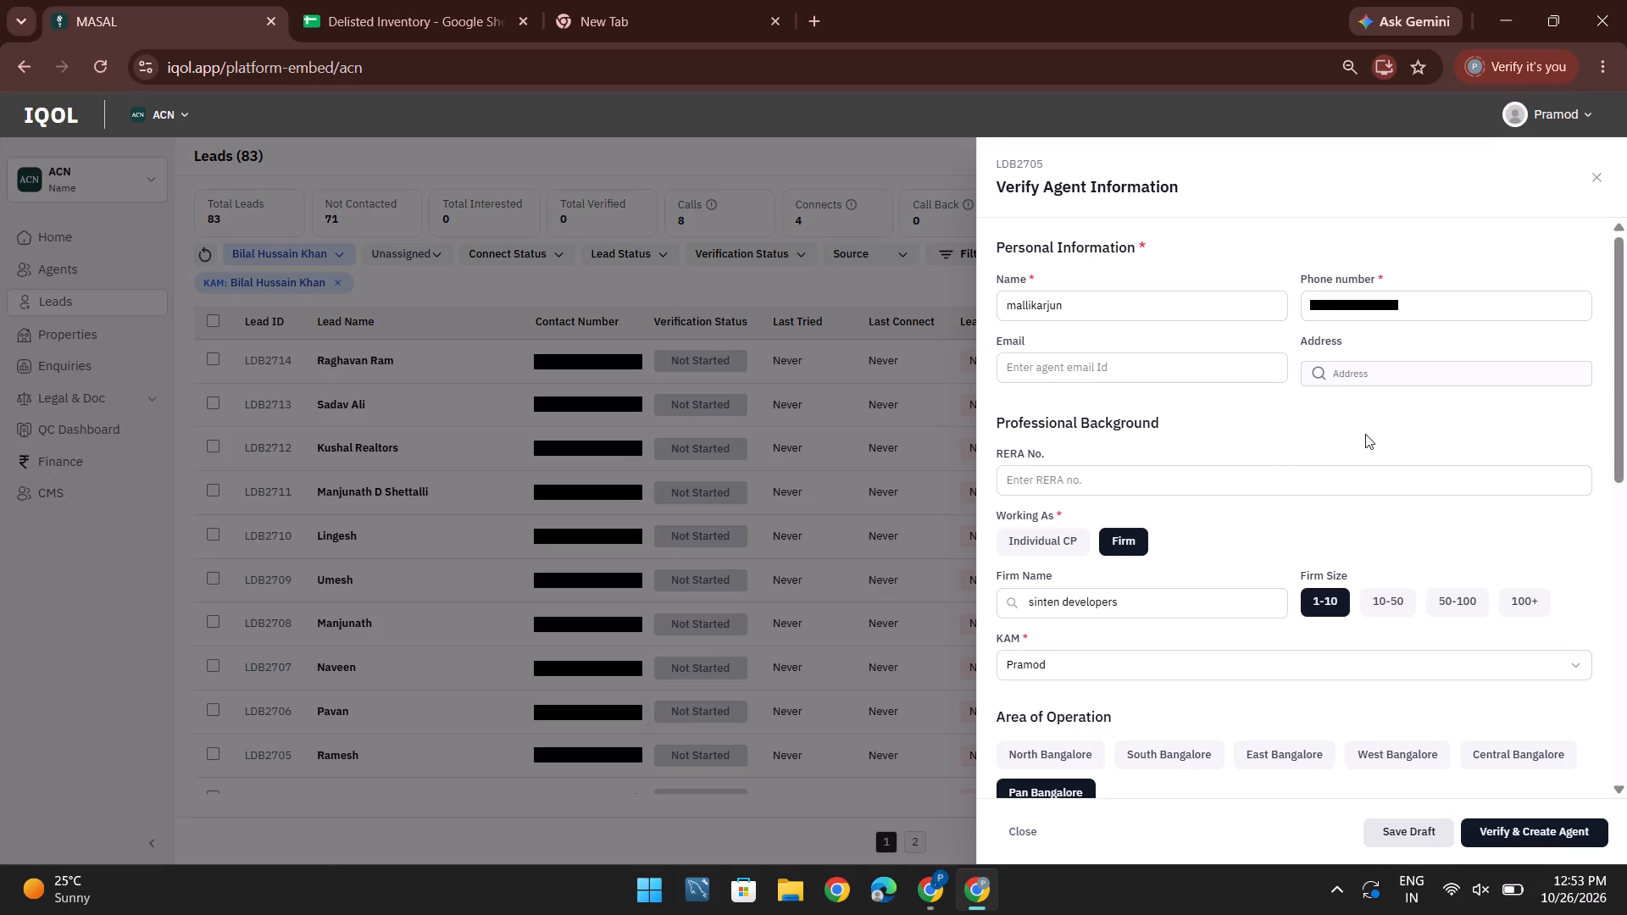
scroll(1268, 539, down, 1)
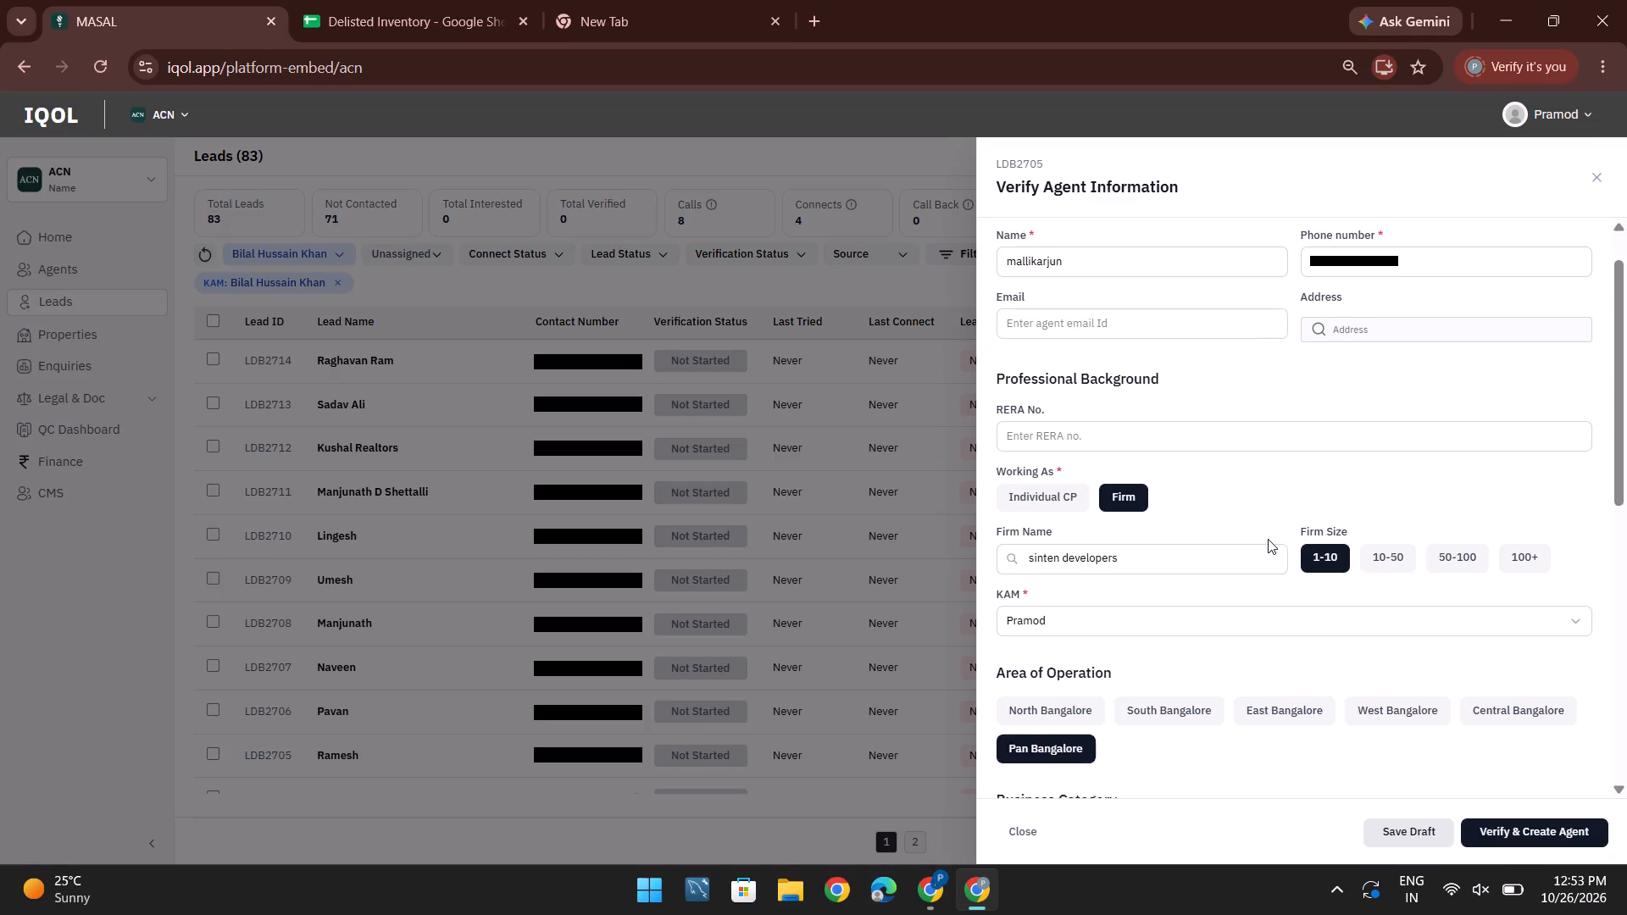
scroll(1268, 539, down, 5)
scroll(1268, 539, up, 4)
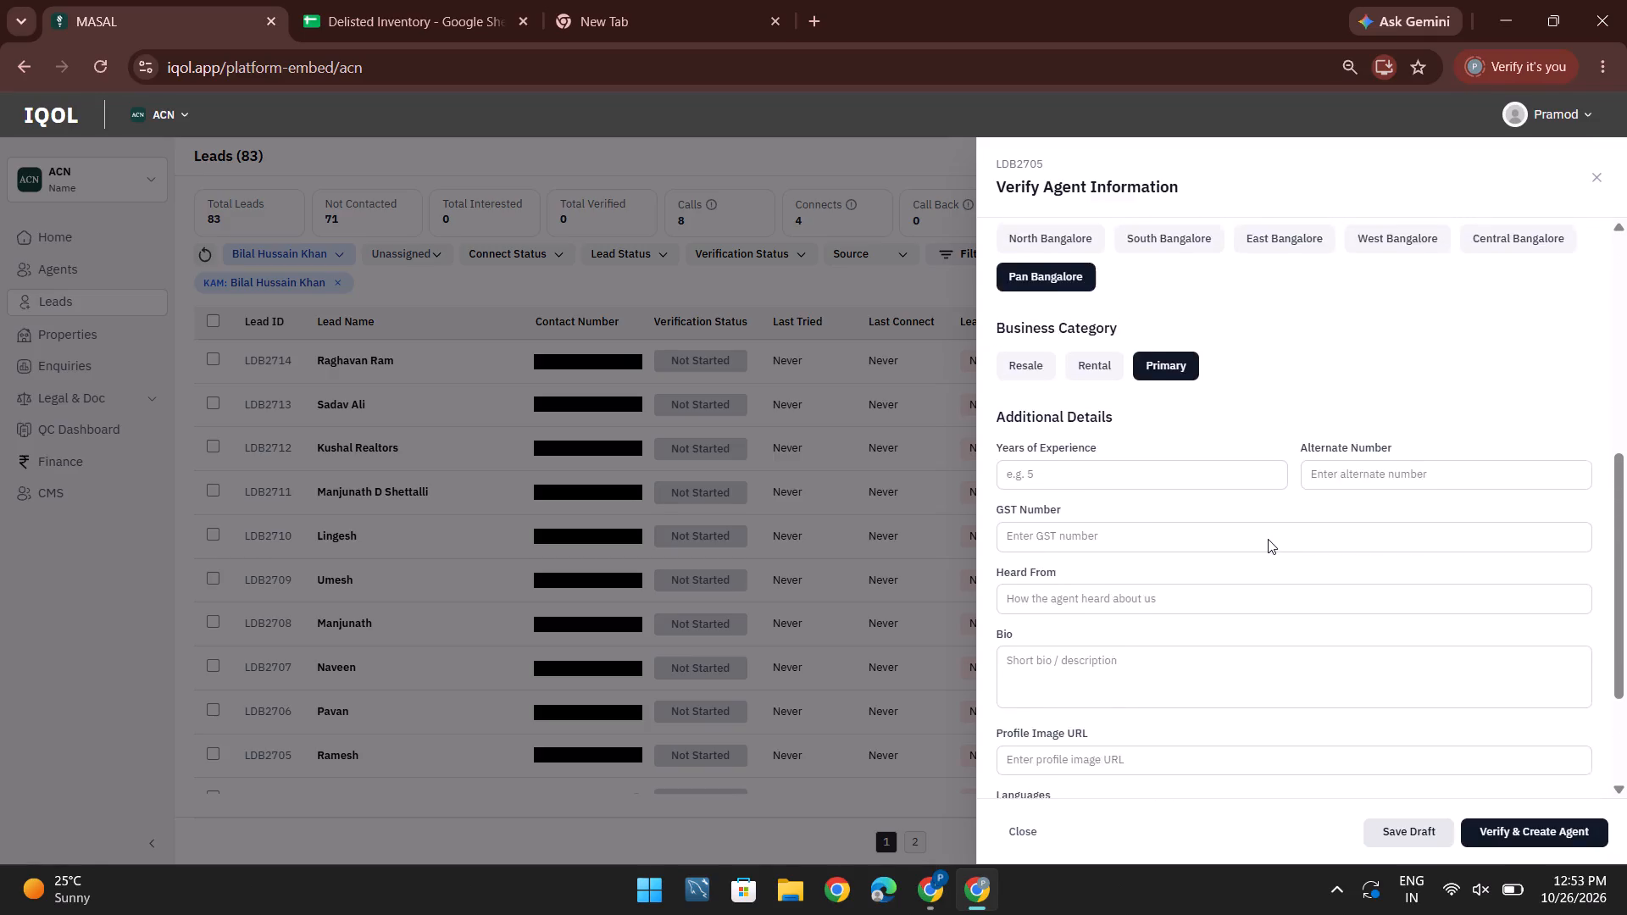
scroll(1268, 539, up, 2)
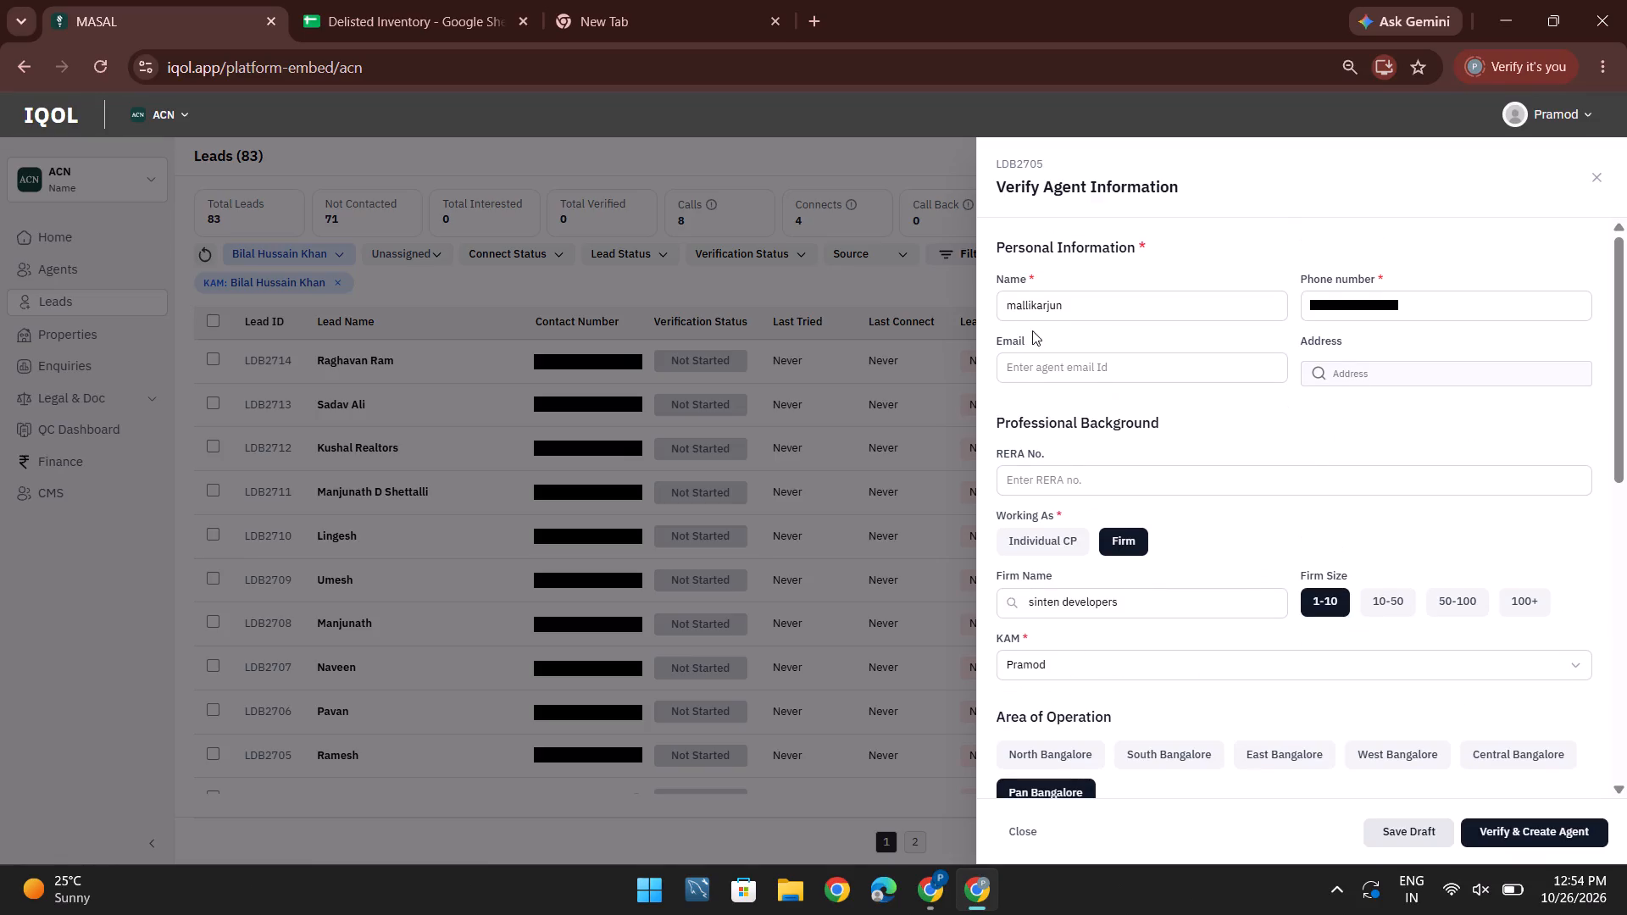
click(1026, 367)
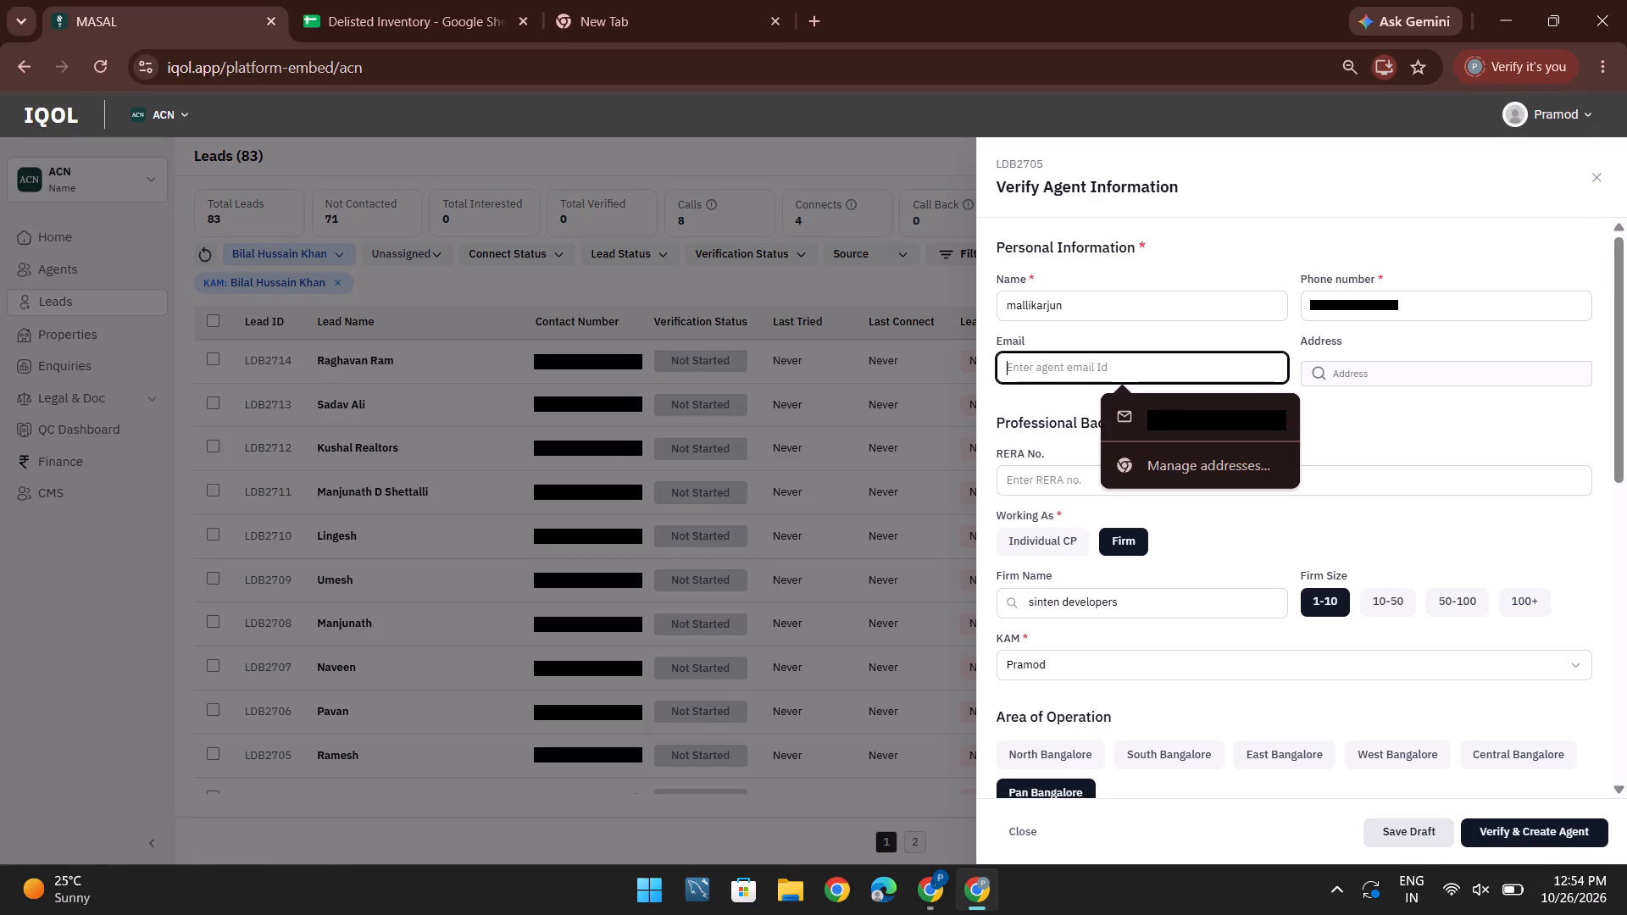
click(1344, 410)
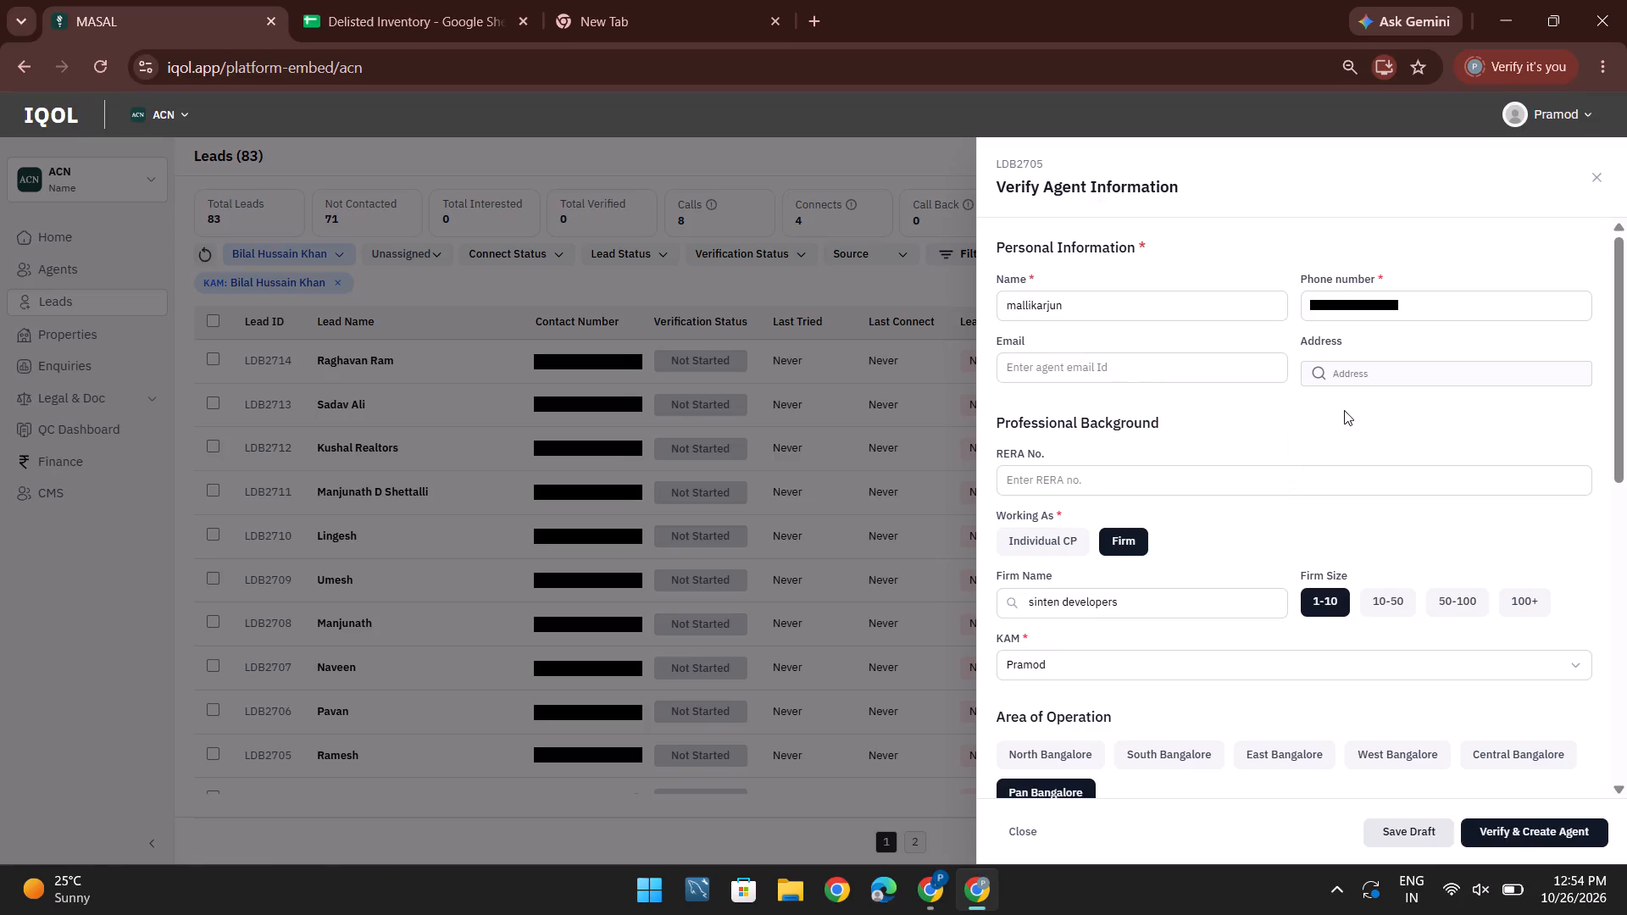
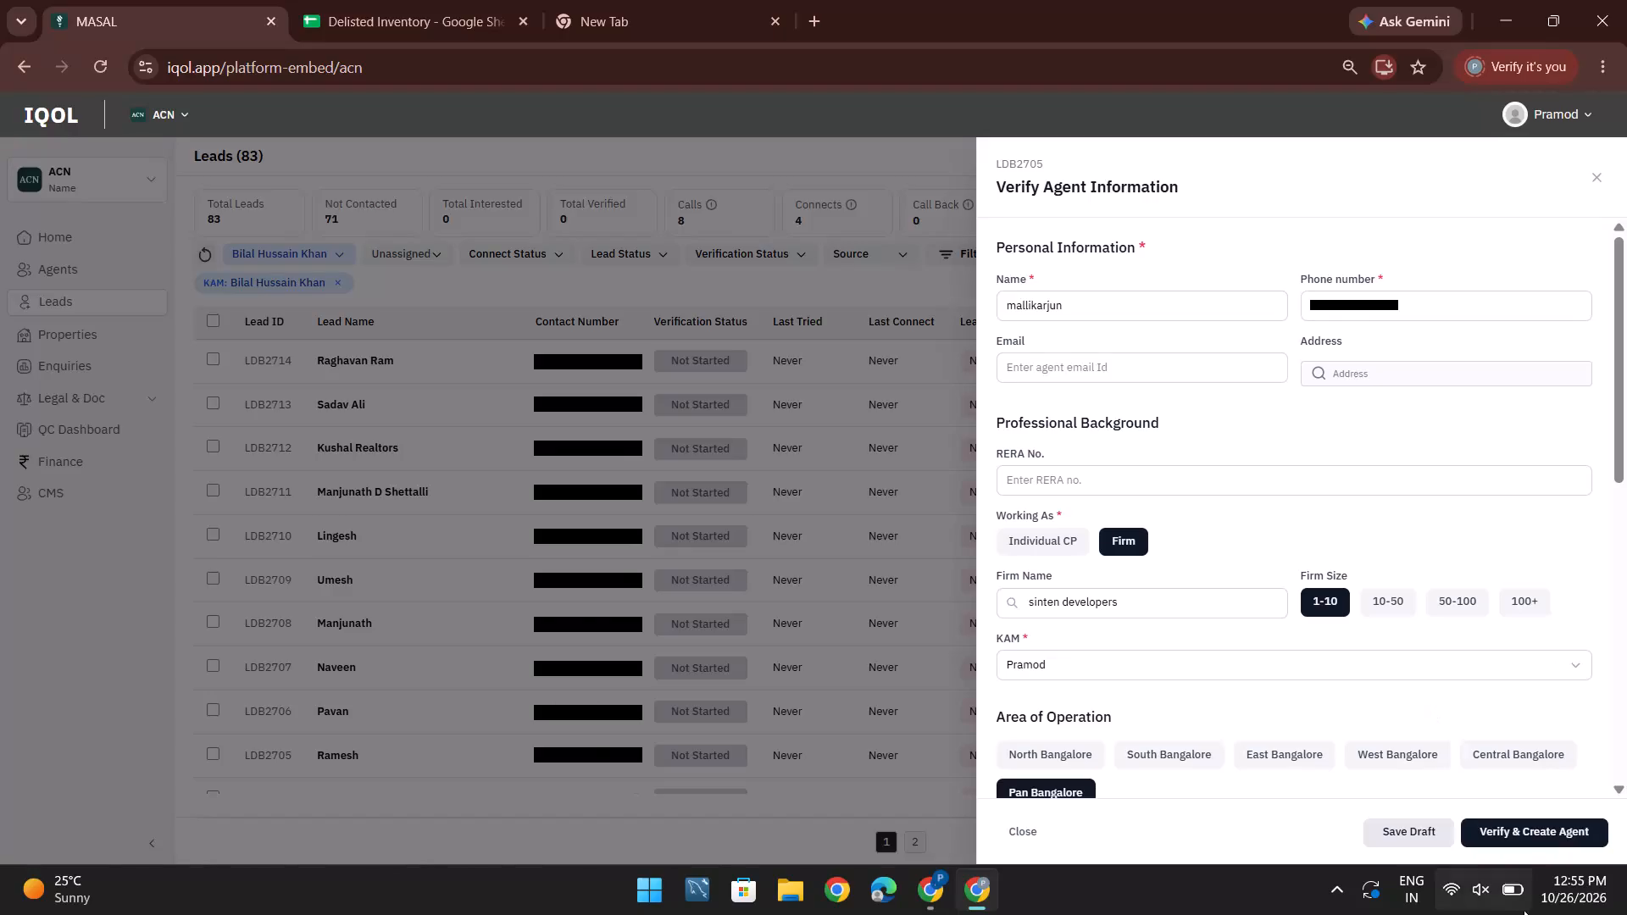
click(1541, 823)
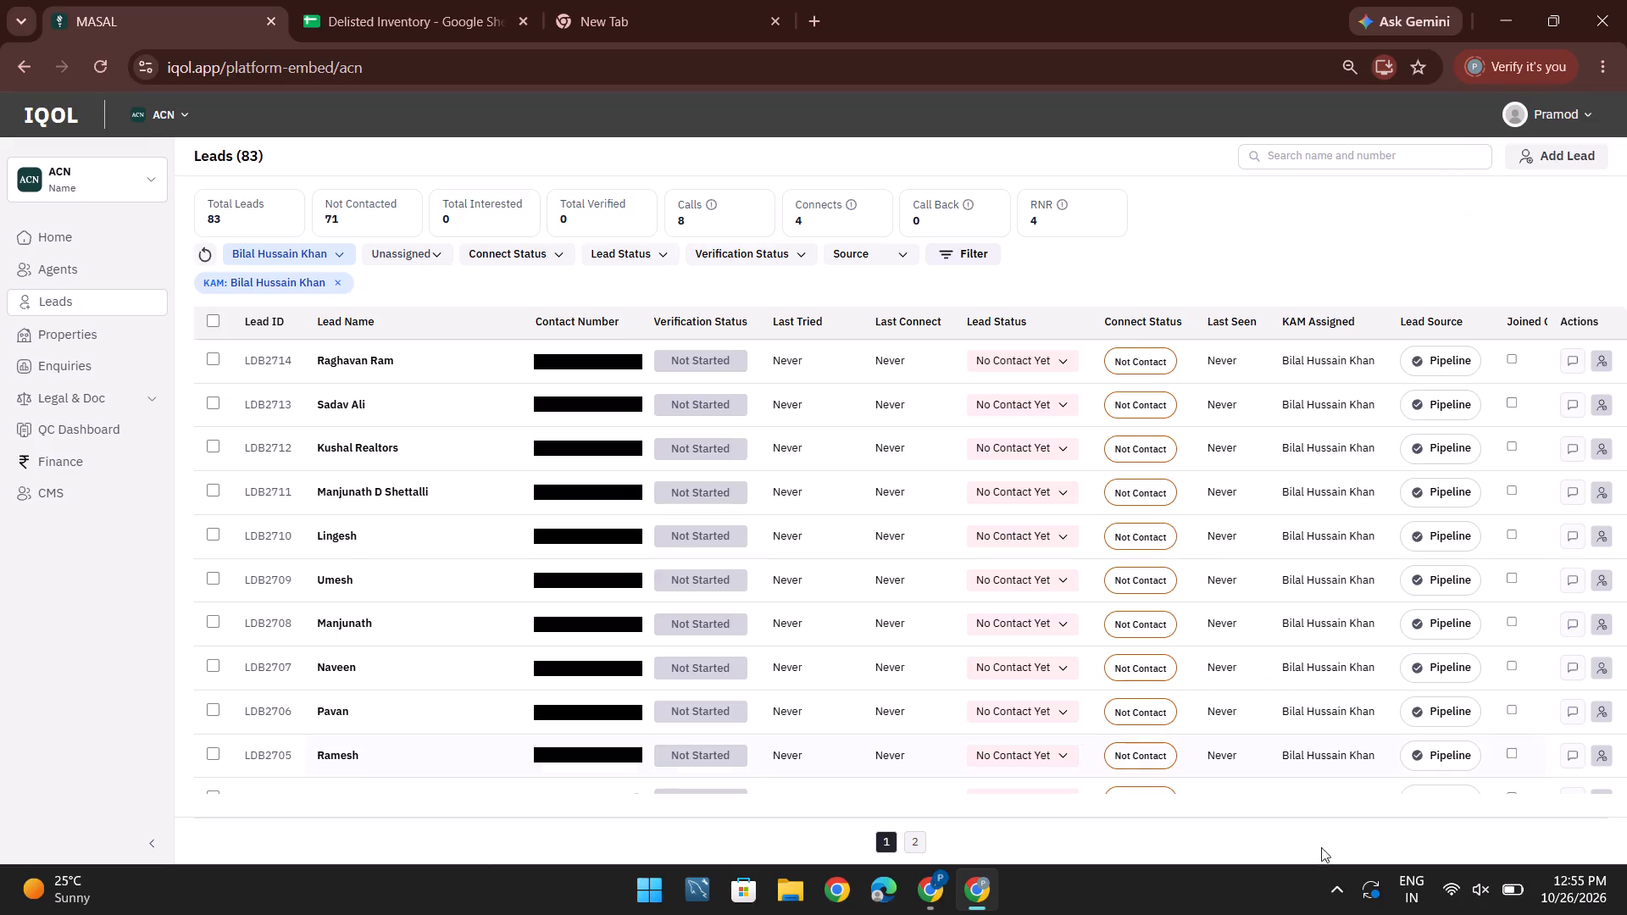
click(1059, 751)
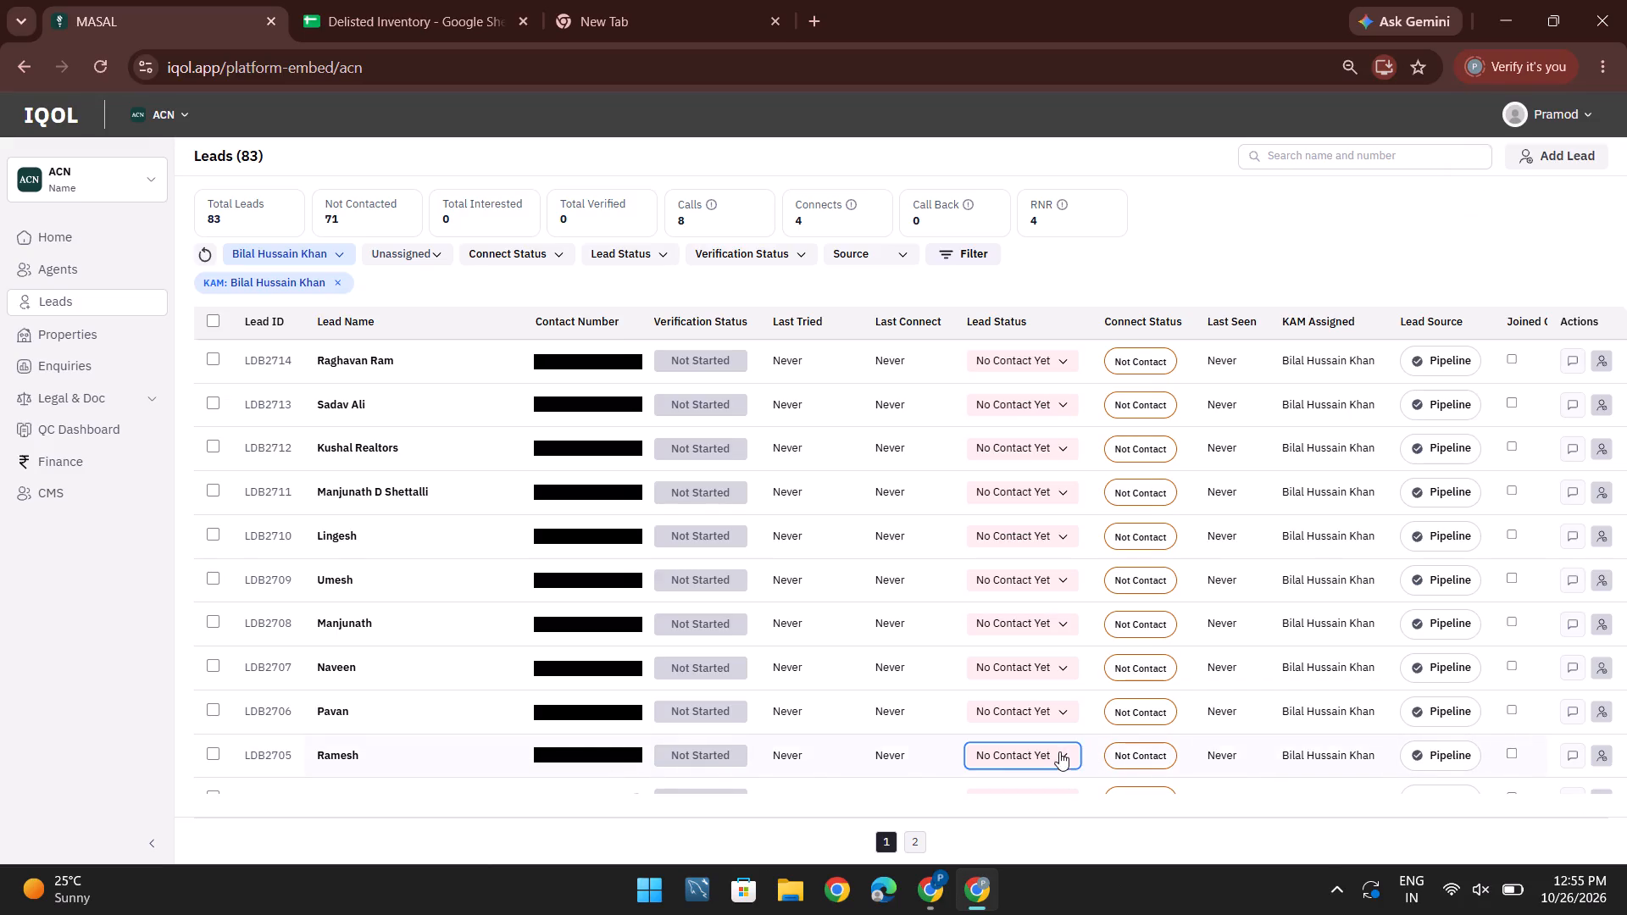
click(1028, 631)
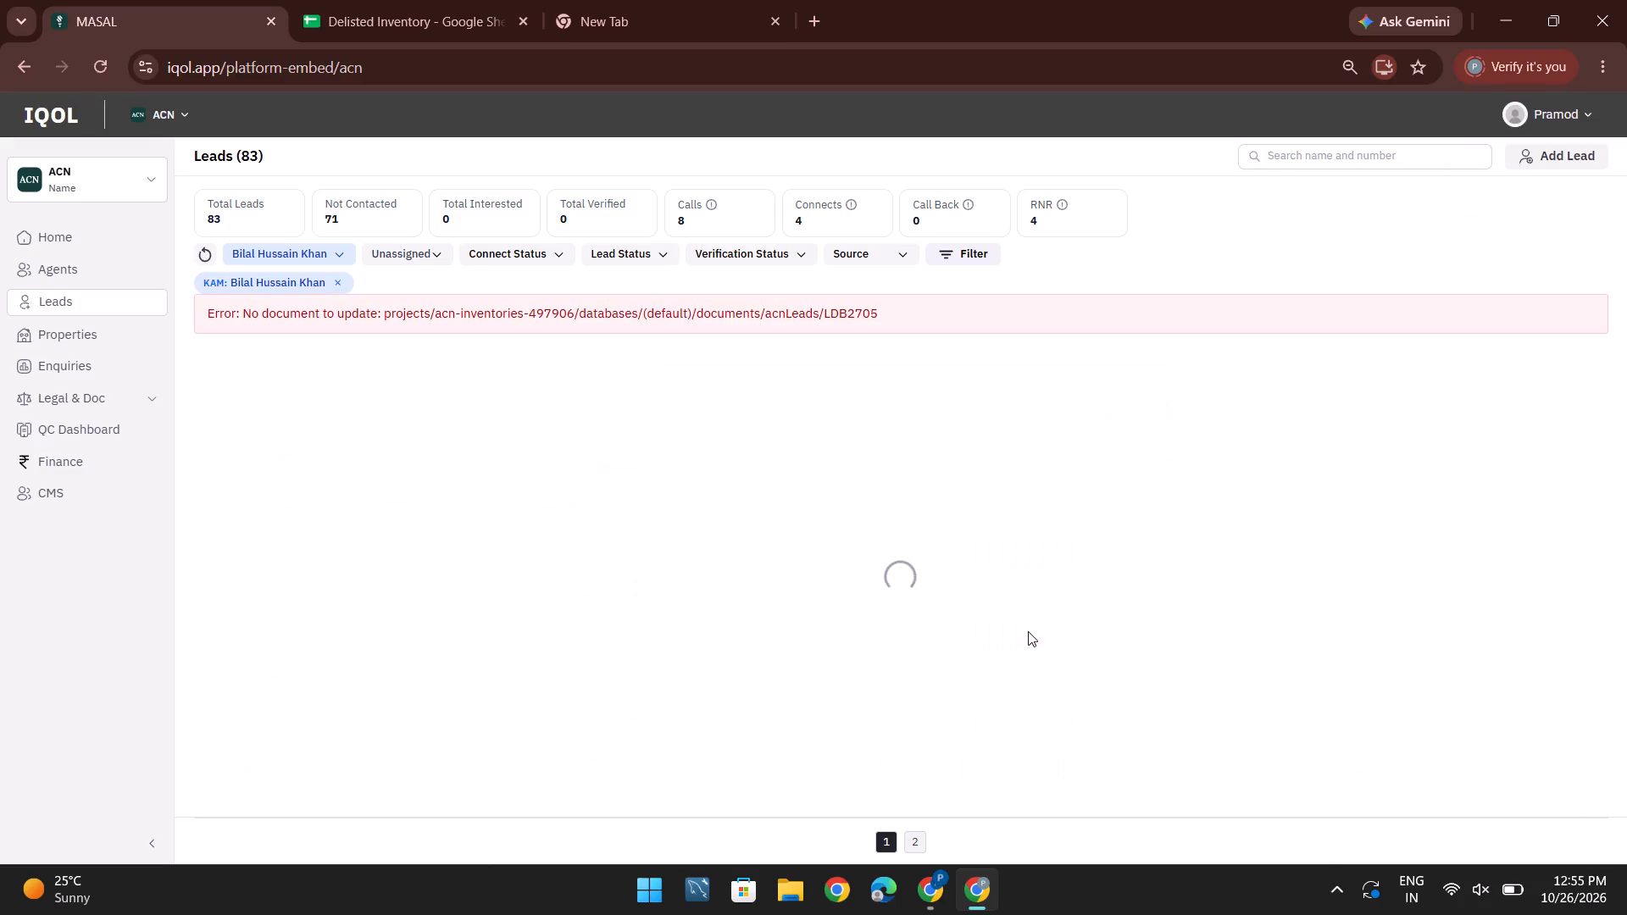
Reset the leads list filters to clear the KAM selection and reload the page.
click(203, 259)
click(203, 259)
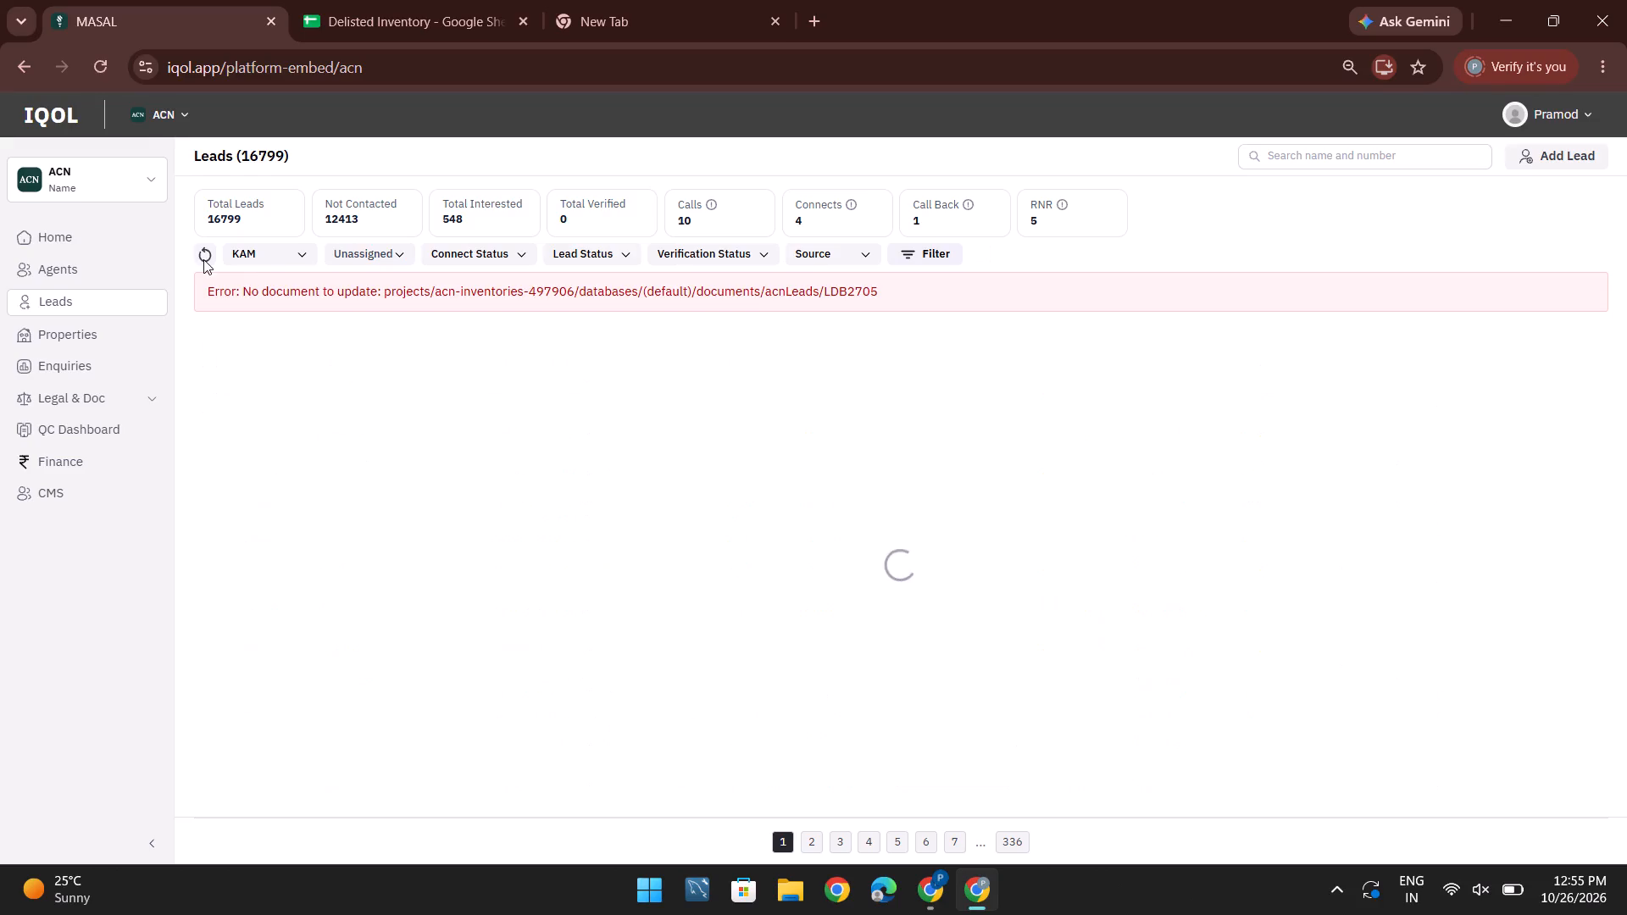
click(107, 64)
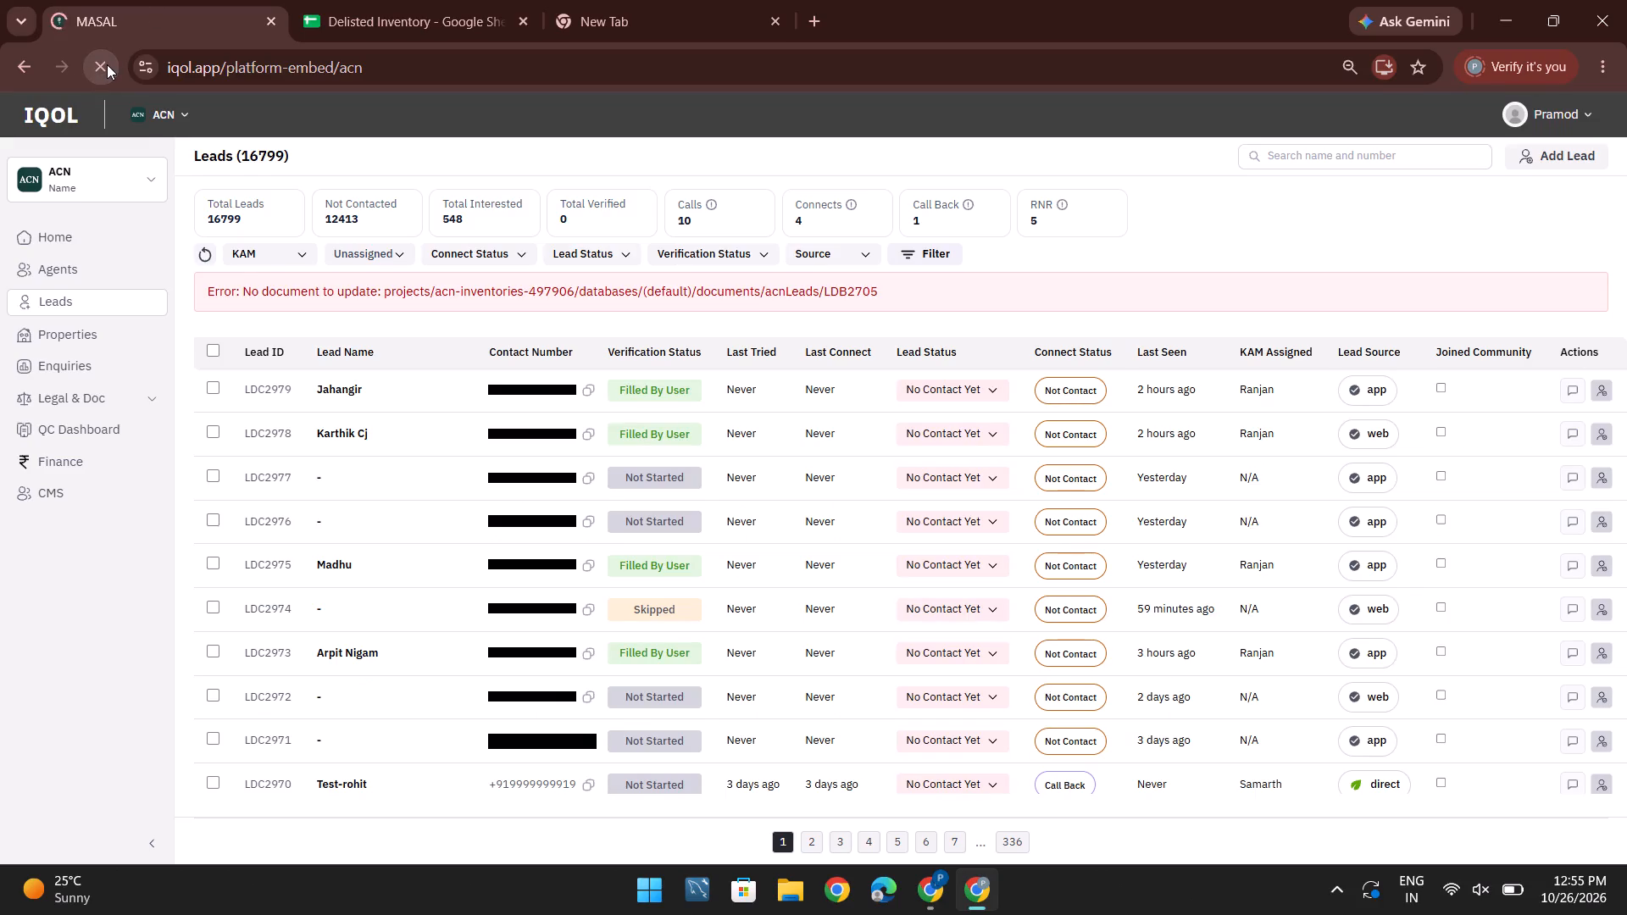
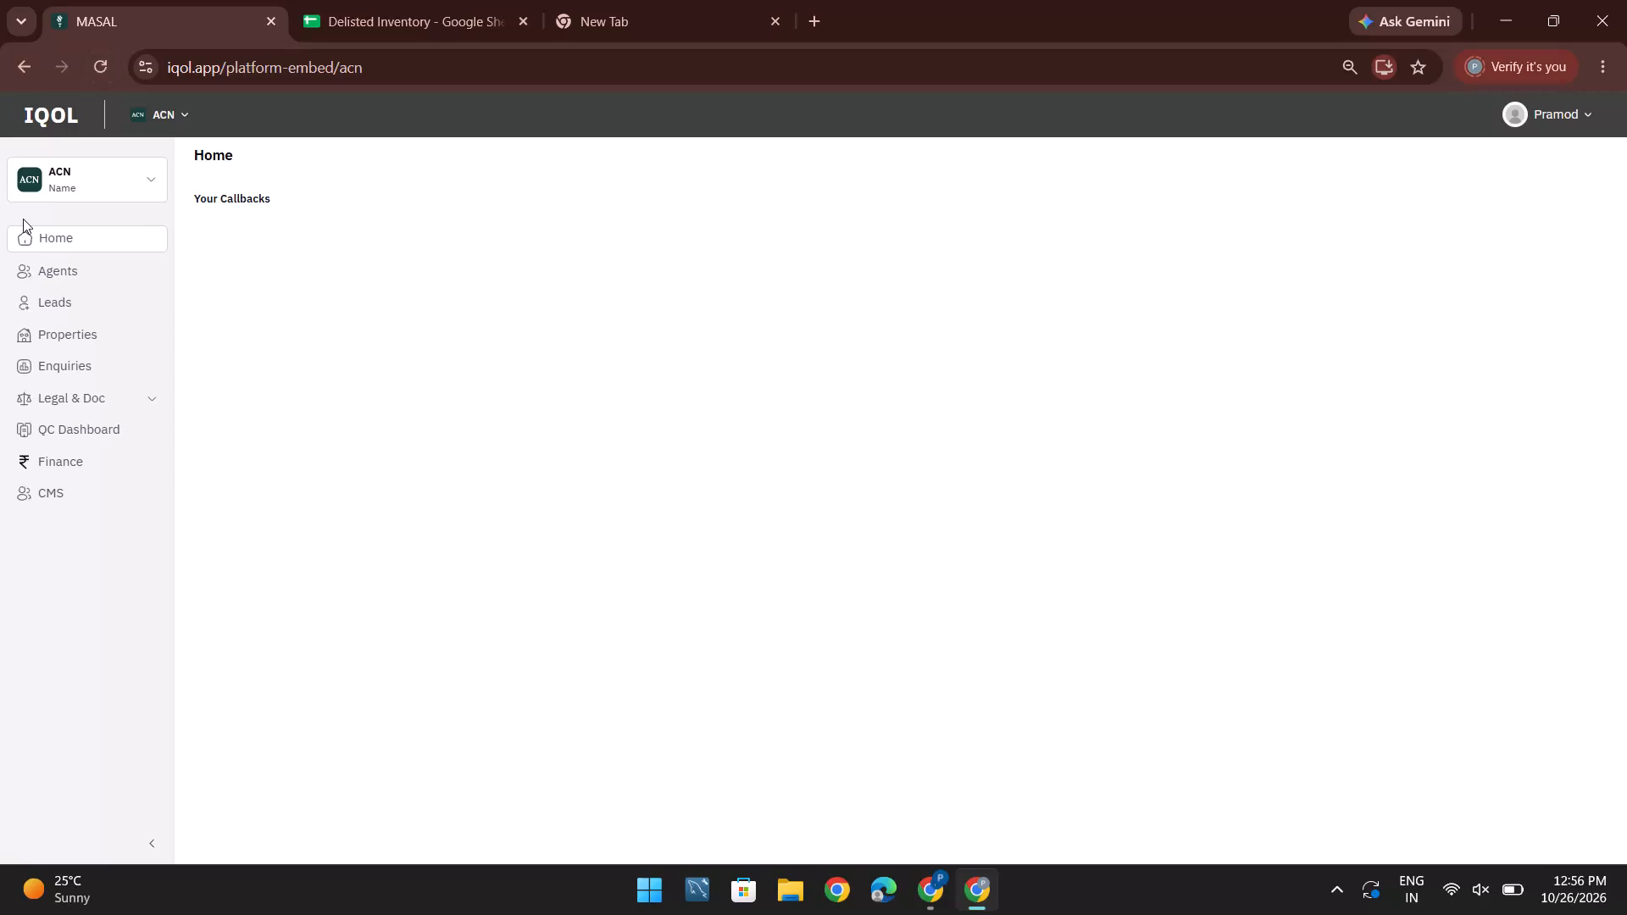
Open the leads list and filter it to the leads assigned to KAM Bilal.
click(108, 66)
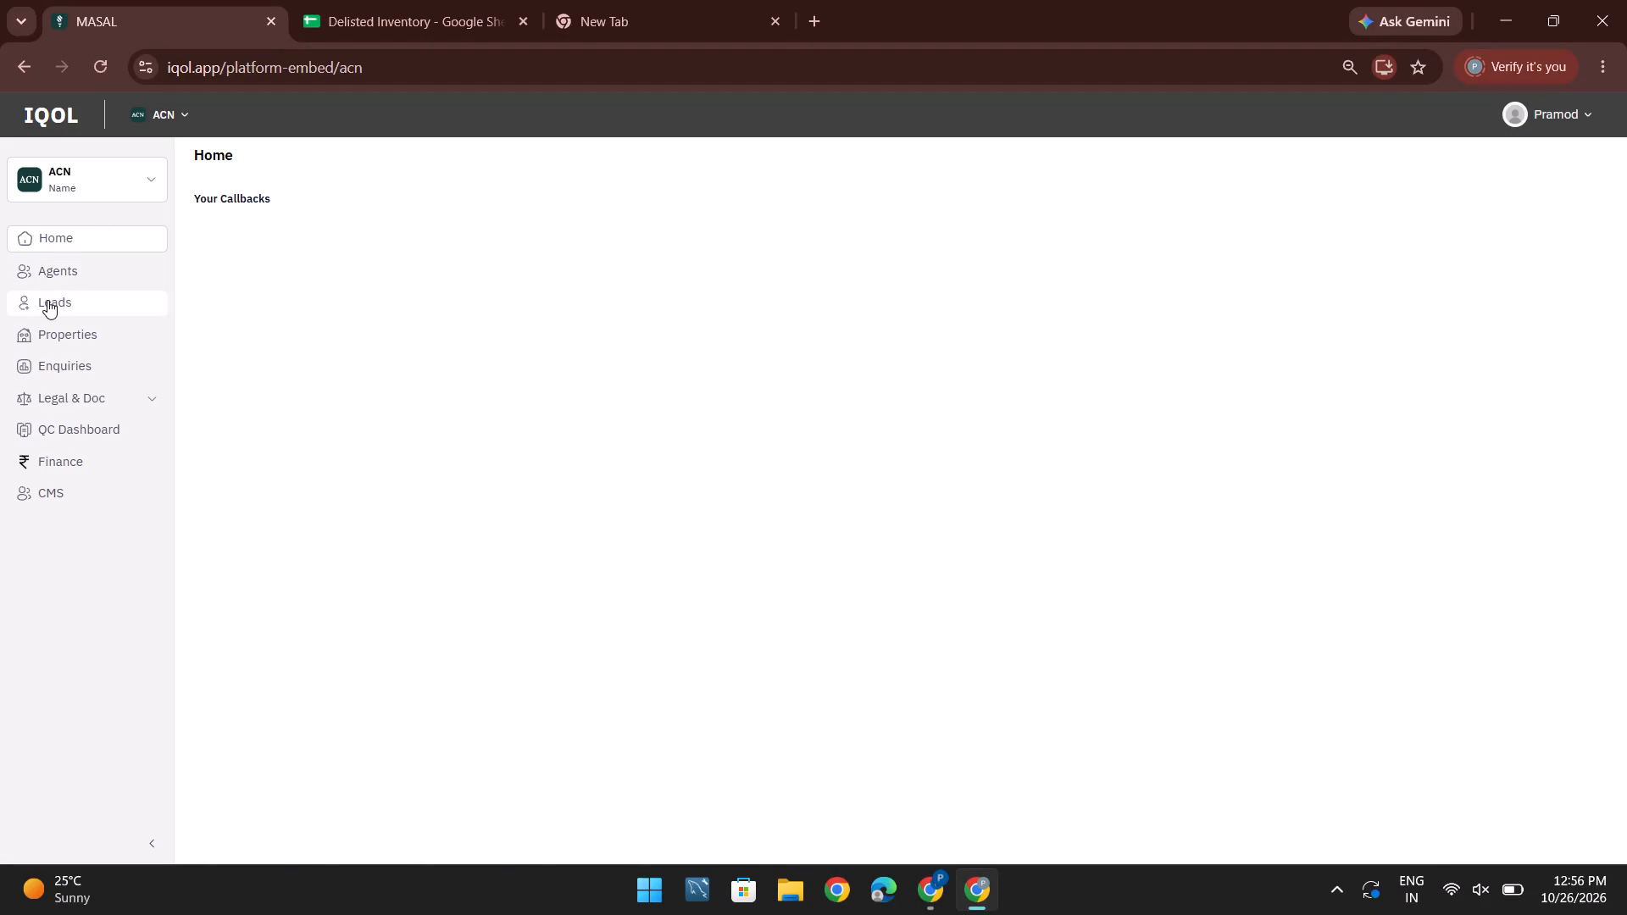
click(47, 300)
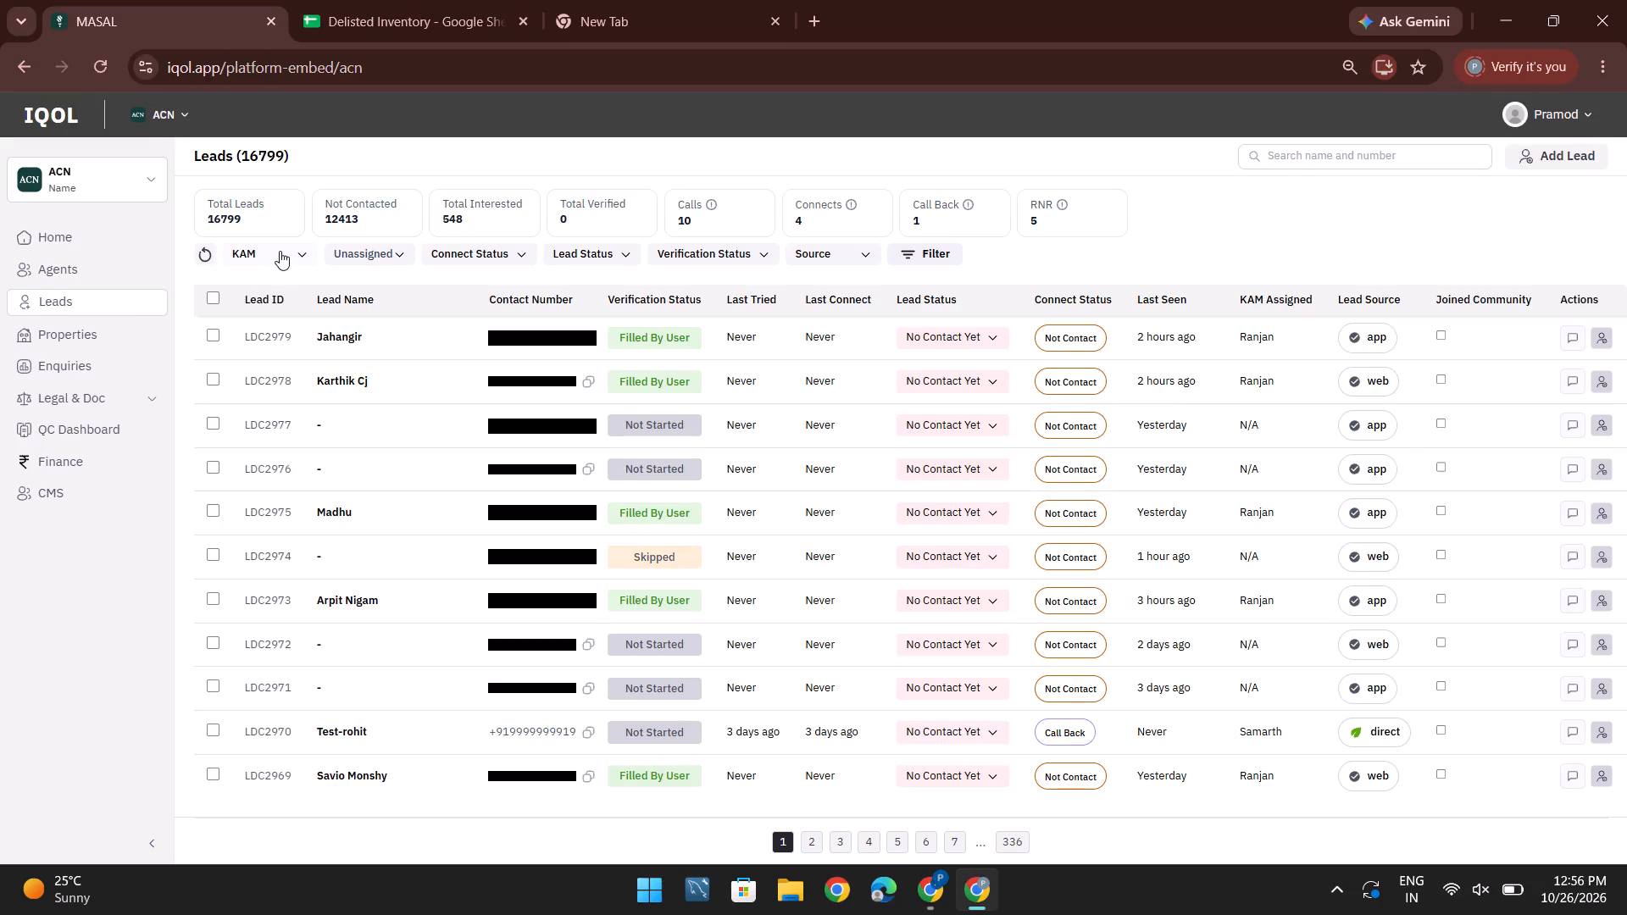
click(280, 251)
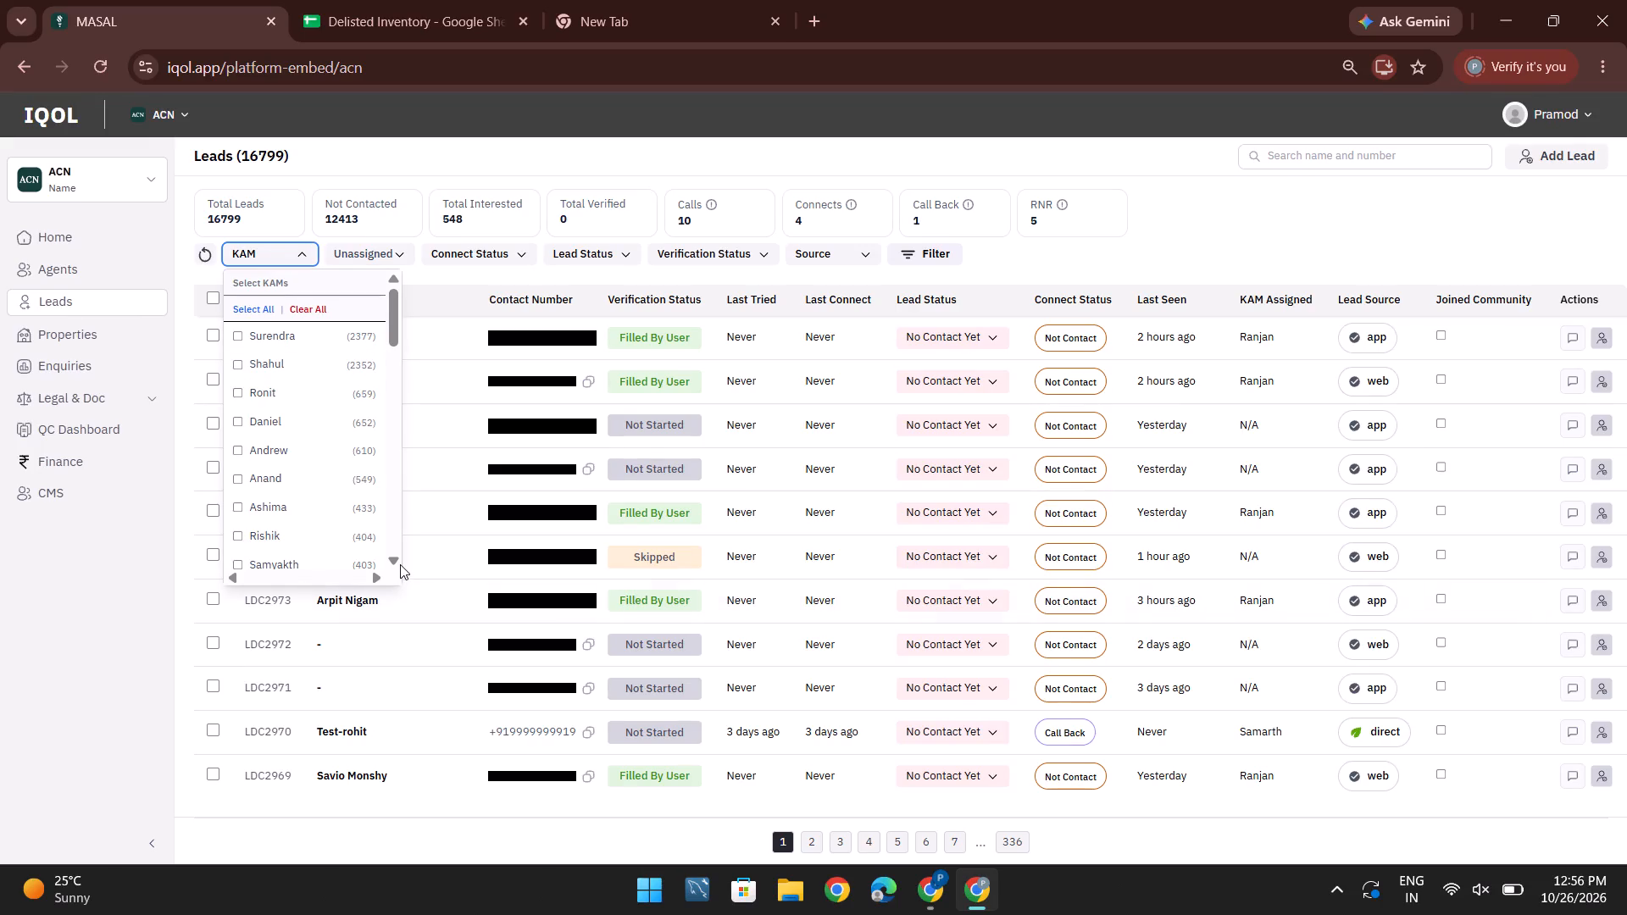
triple_click(400, 563)
triple_click(400, 563)
click(400, 563)
triple_click(400, 563)
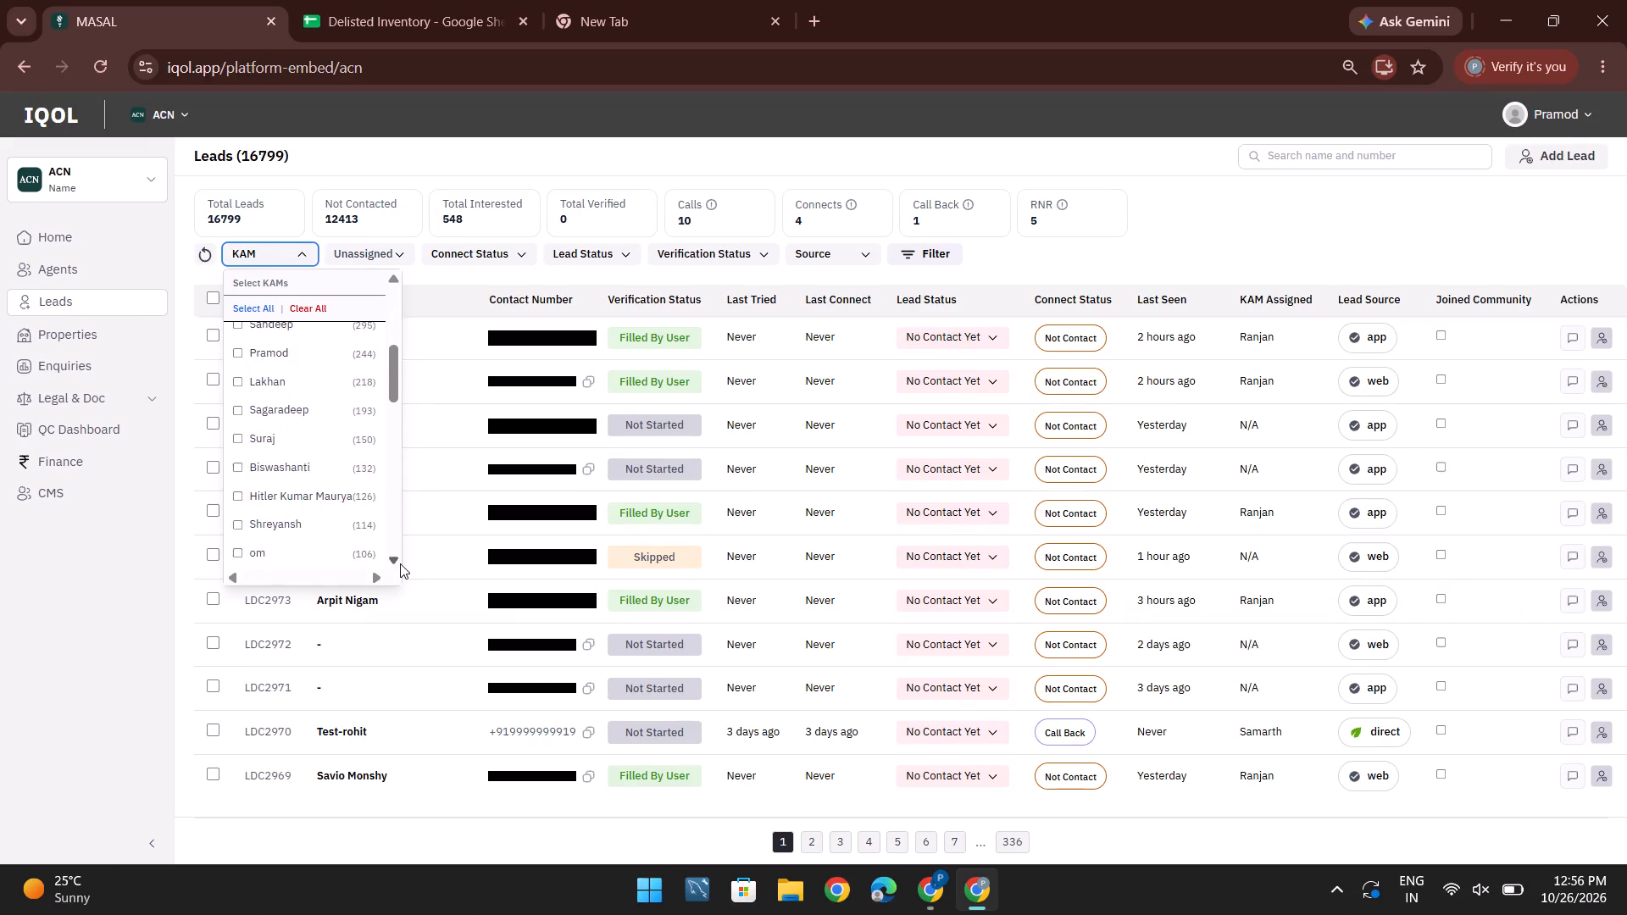
double_click(400, 563)
click(400, 563)
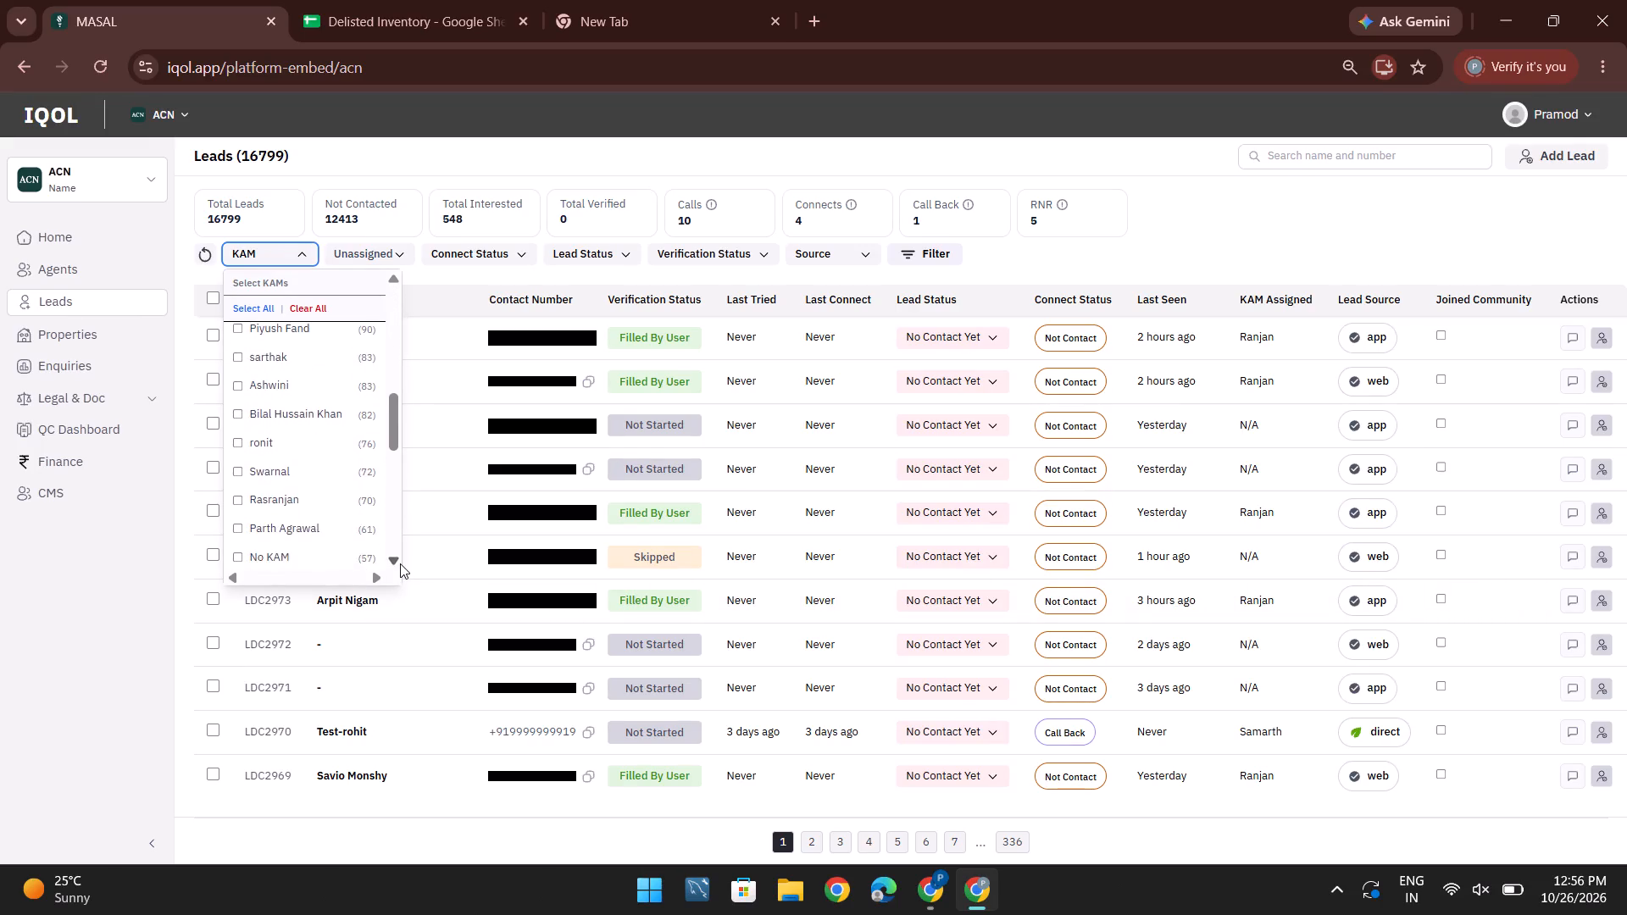
double_click(400, 563)
click(400, 563)
click(400, 563)
triple_click(400, 563)
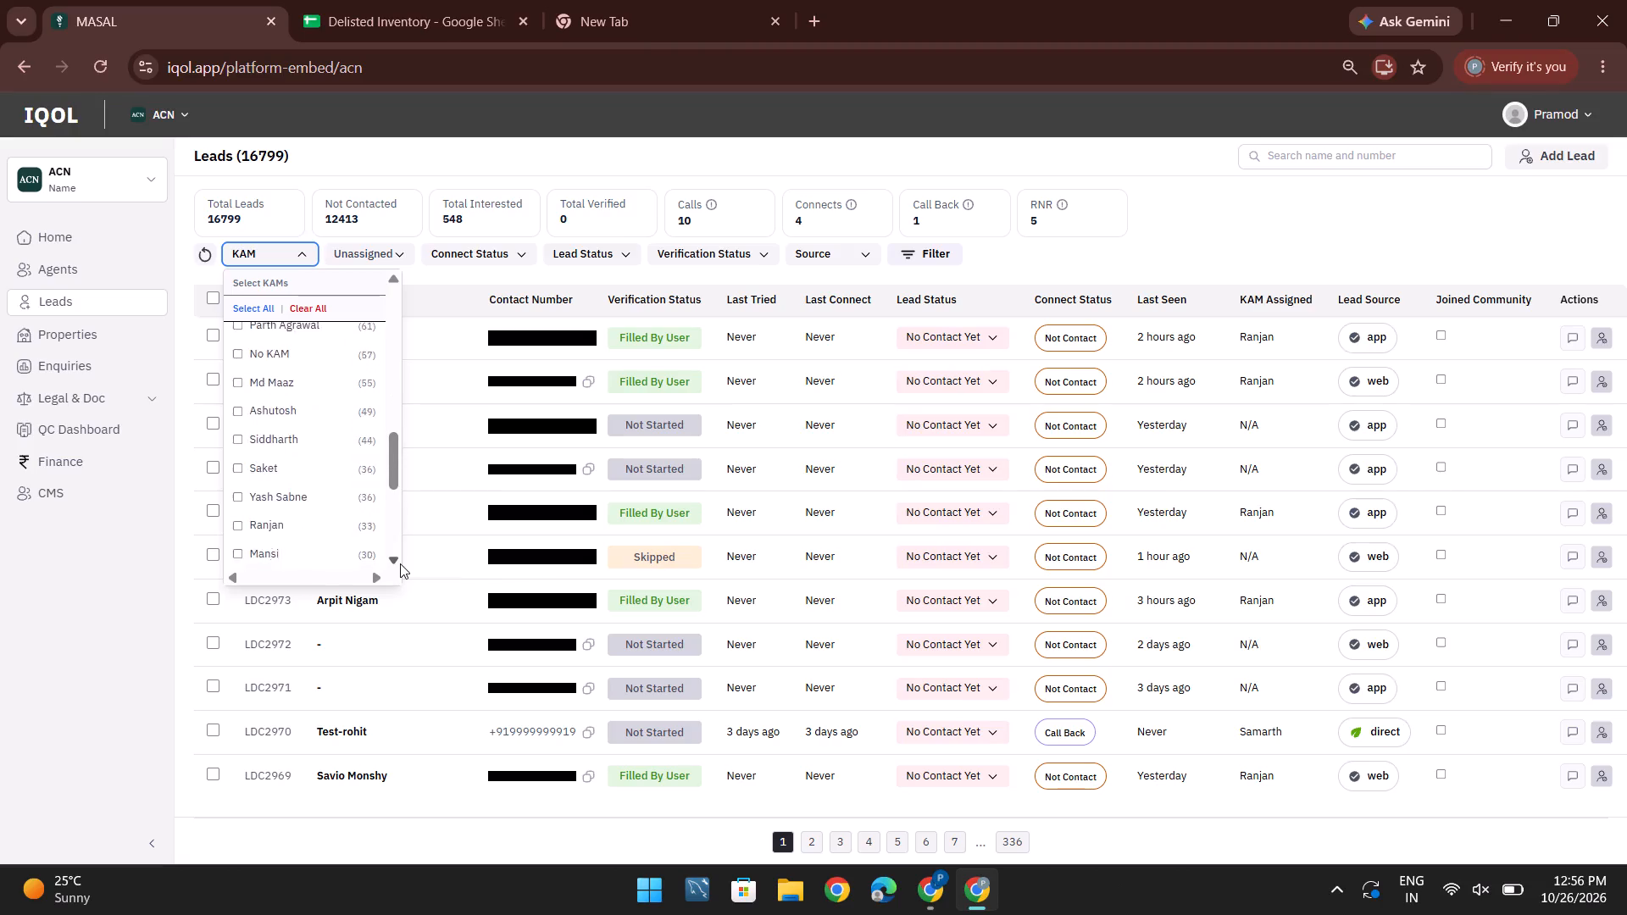
double_click(400, 563)
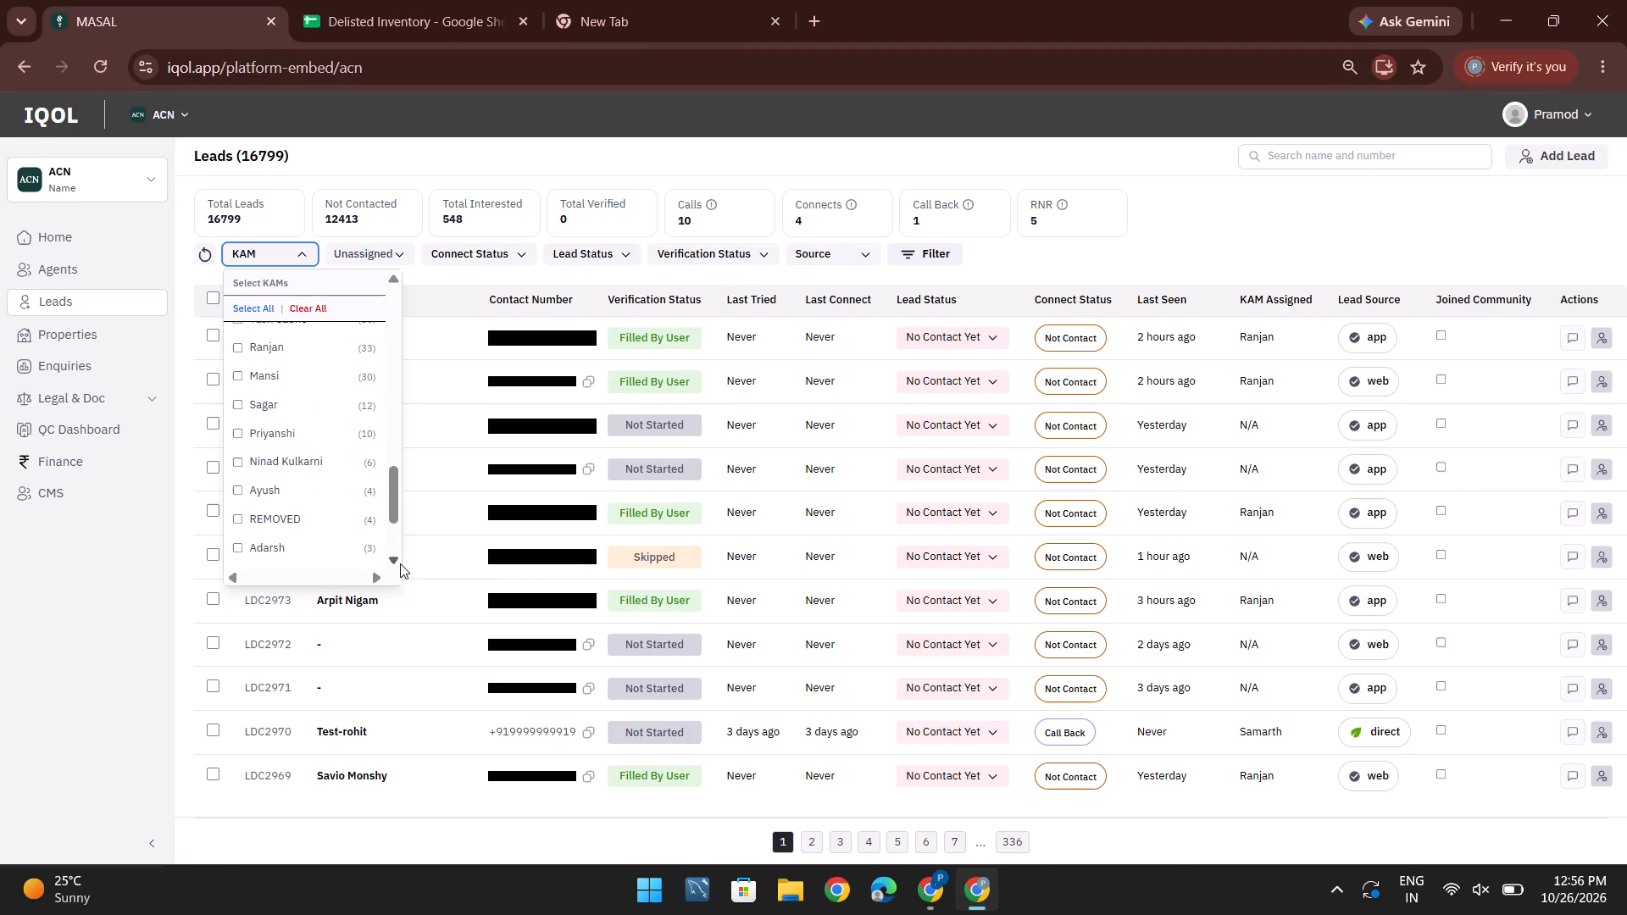
triple_click(400, 563)
click(400, 563)
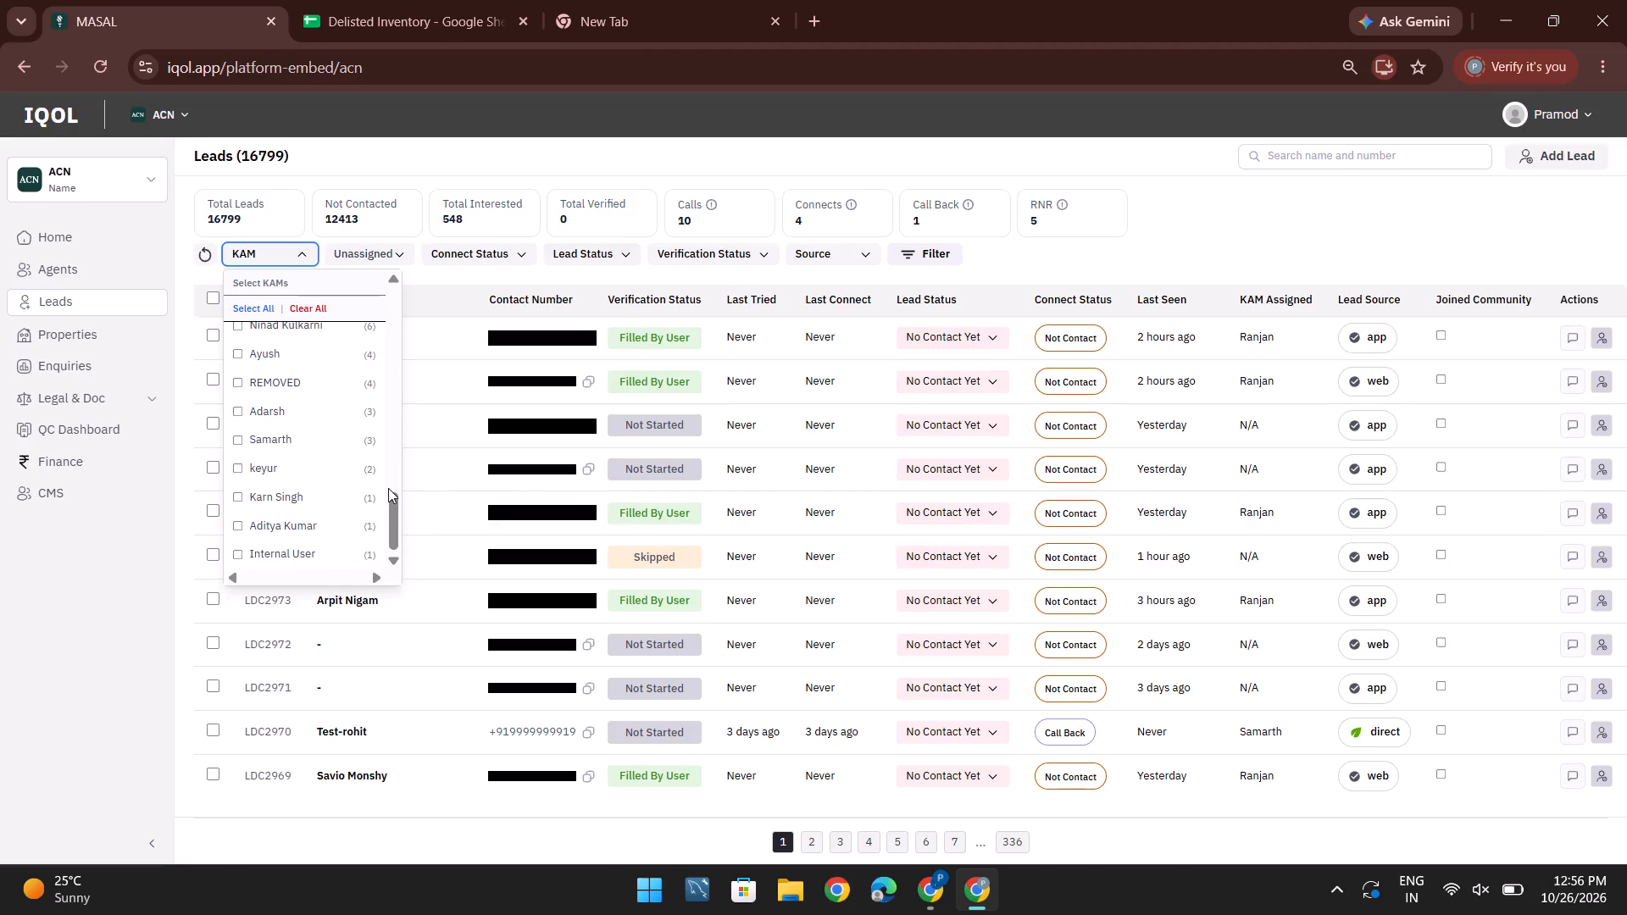
scroll(327, 504, up, 2)
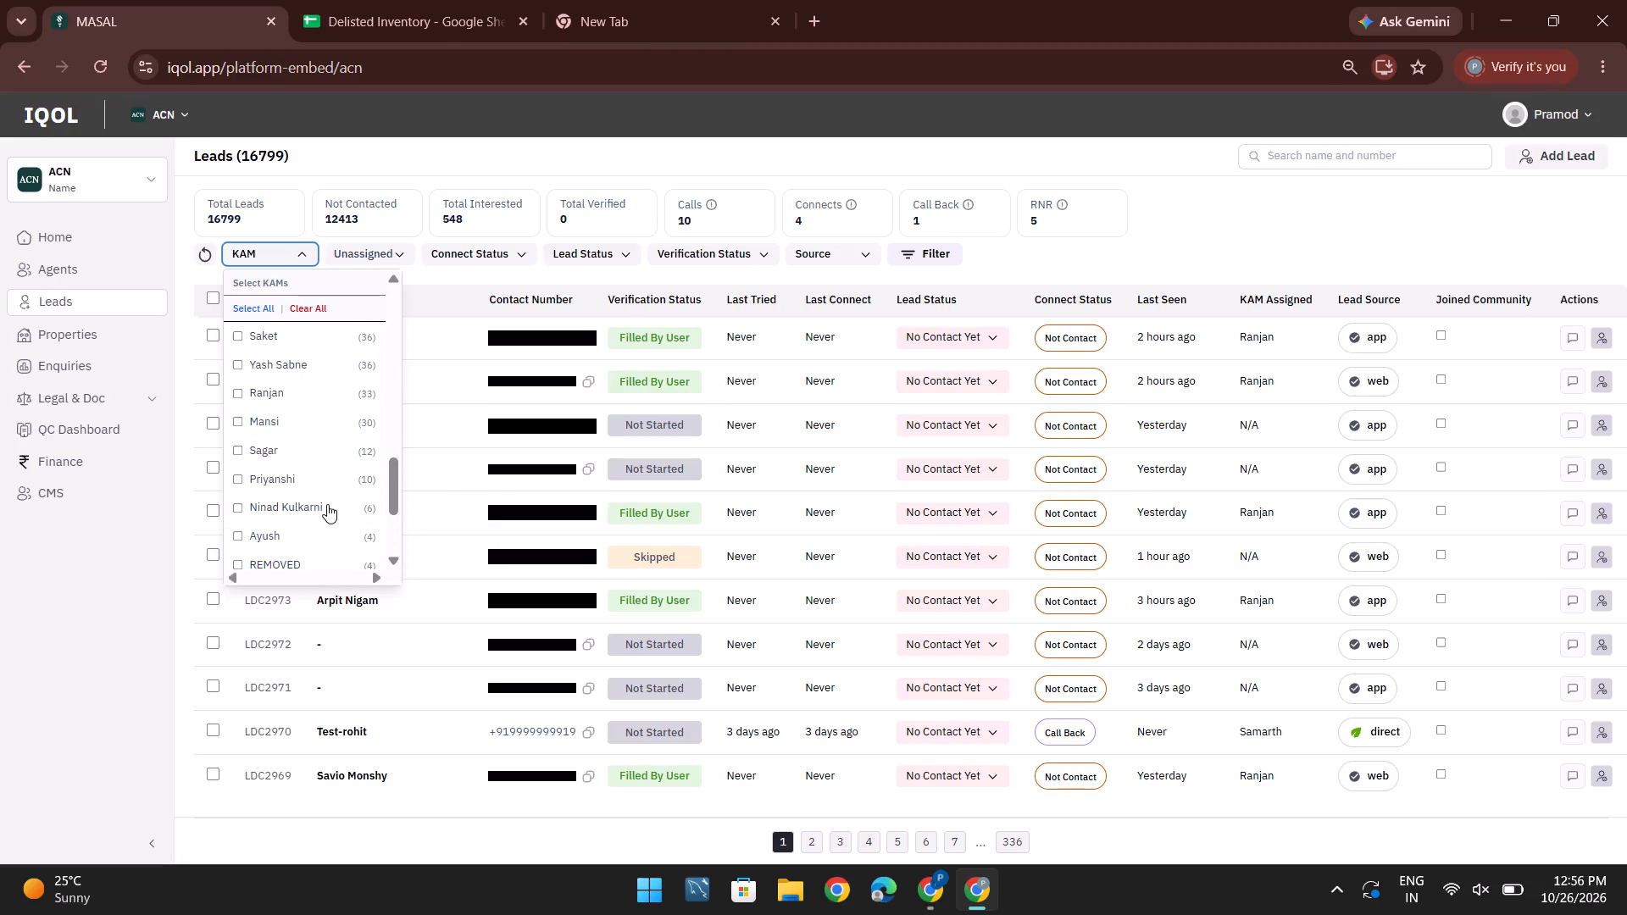
scroll(327, 504, up, 1)
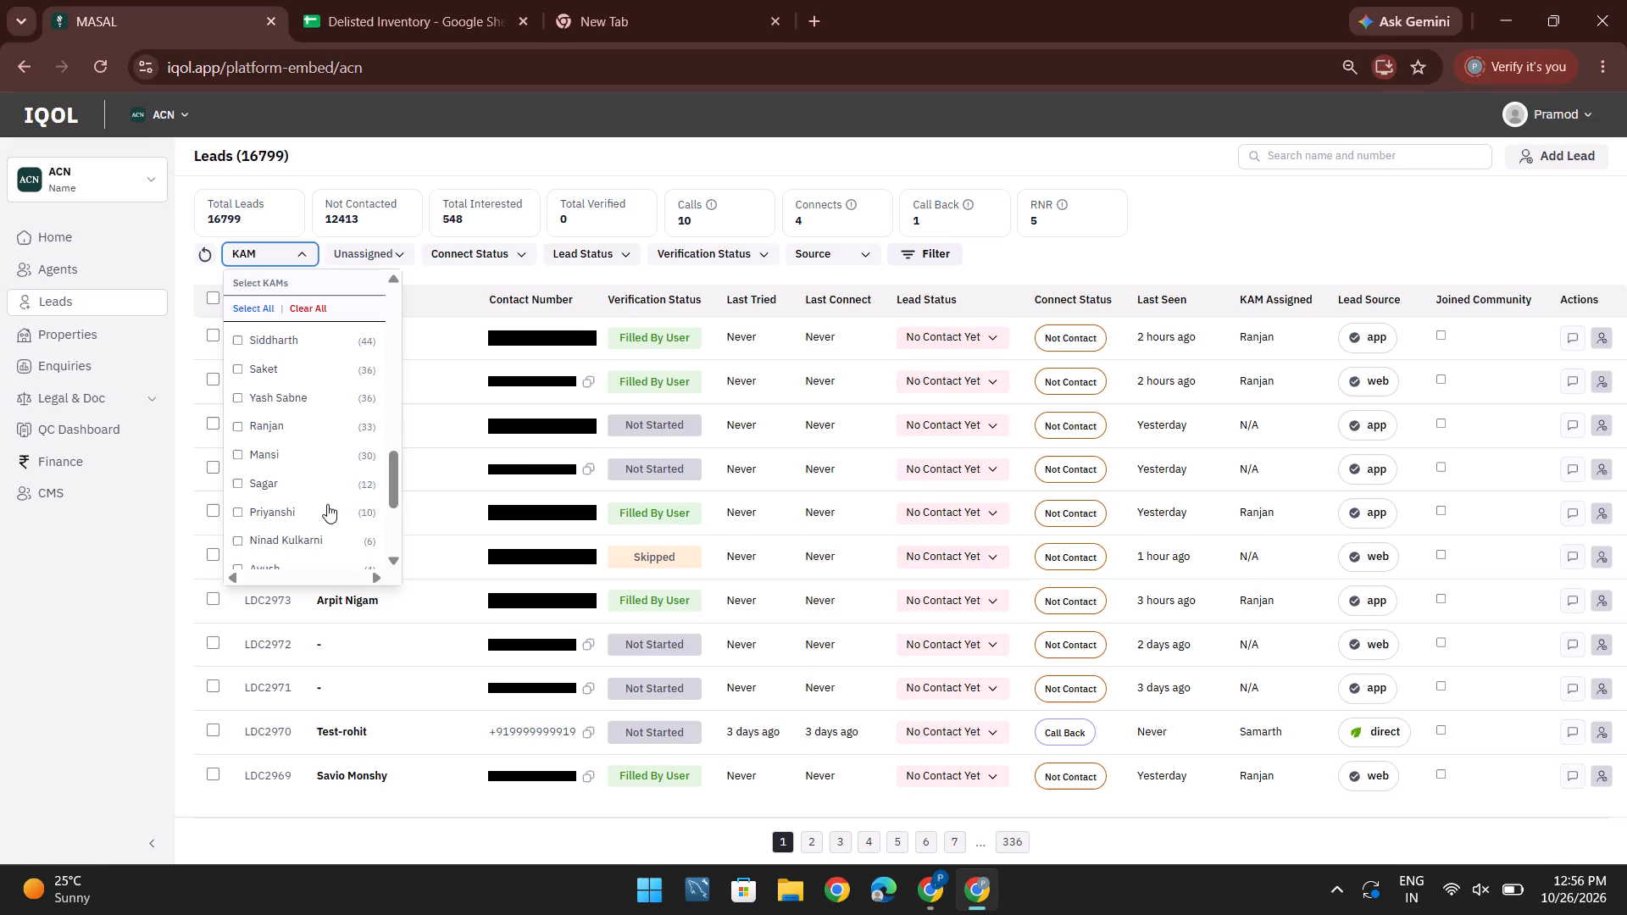
scroll(327, 504, up, 4)
click(344, 412)
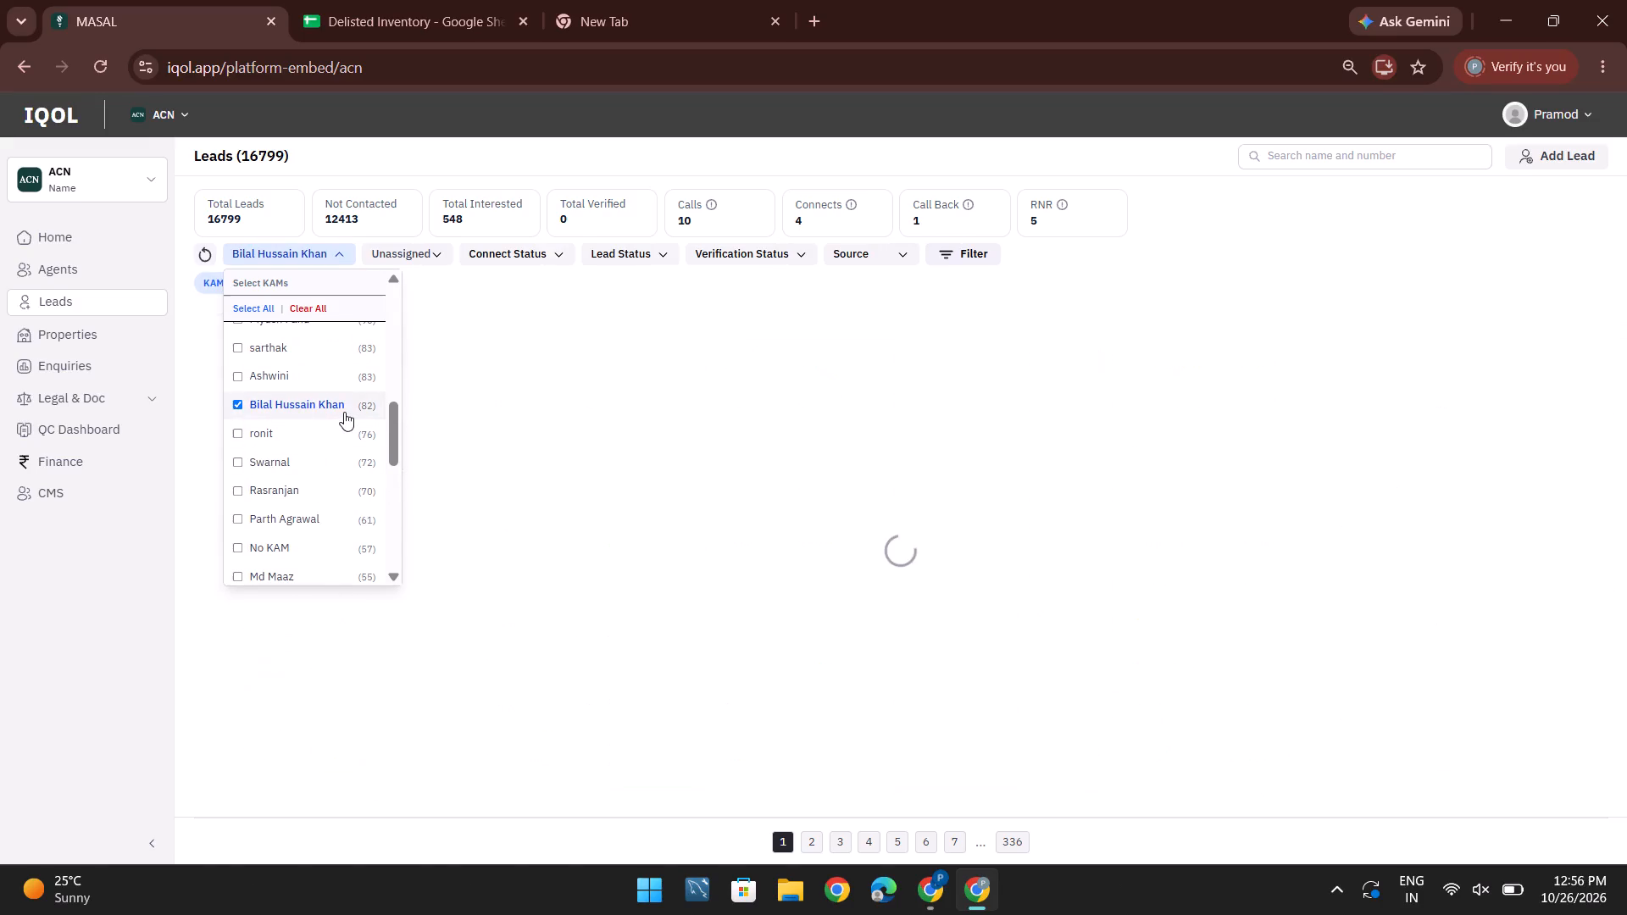
click(947, 288)
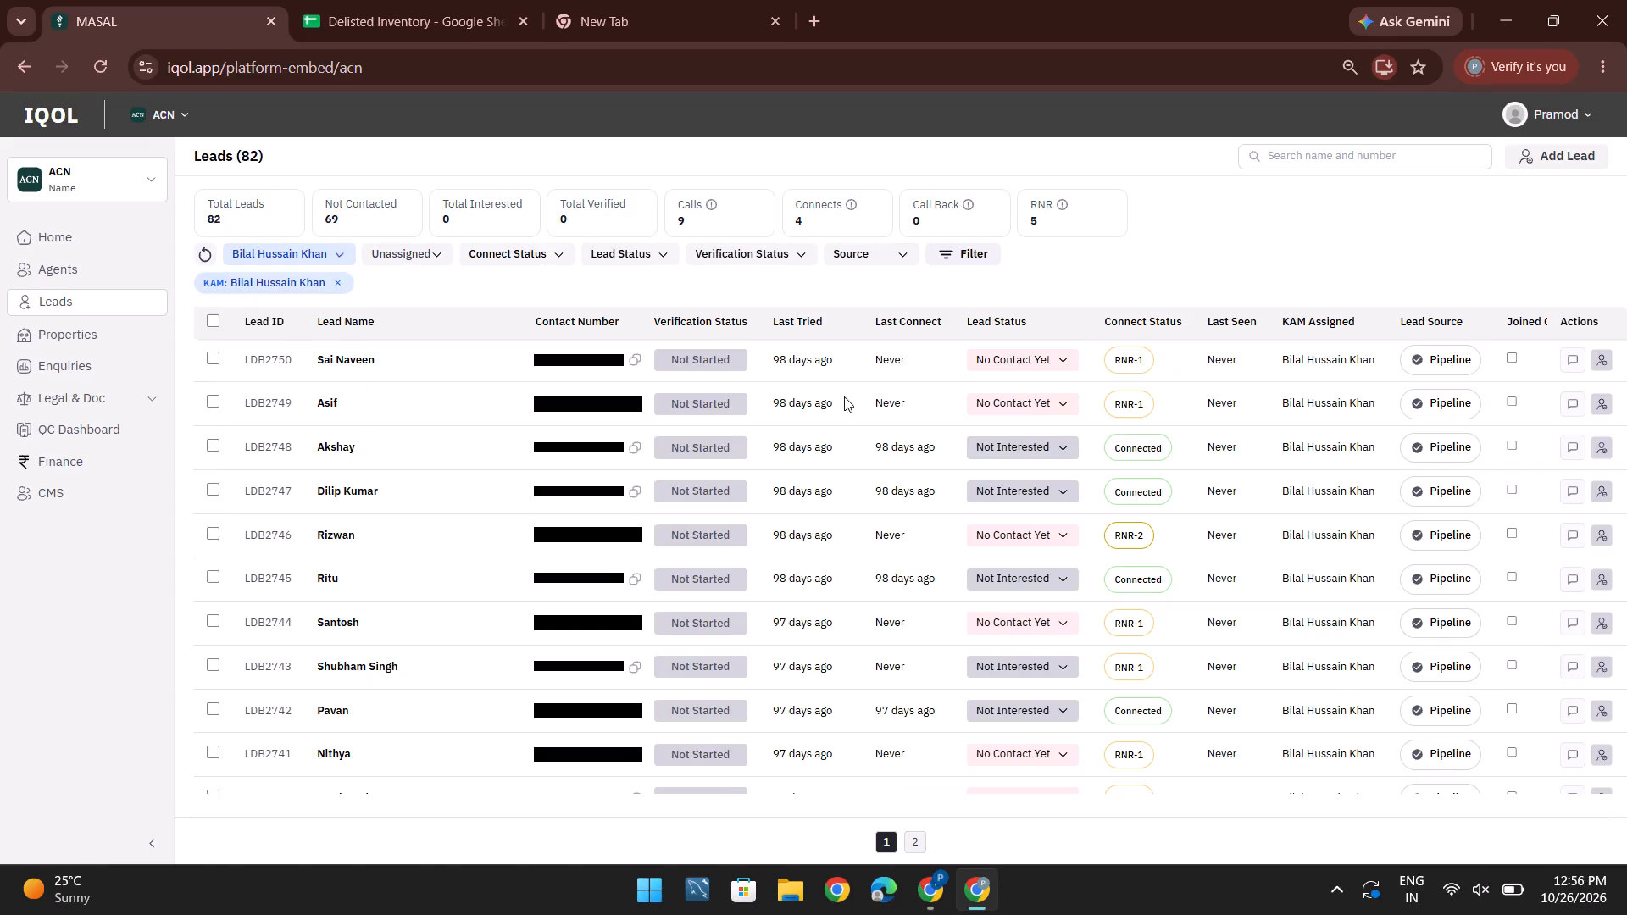
scroll(626, 609, down, 4)
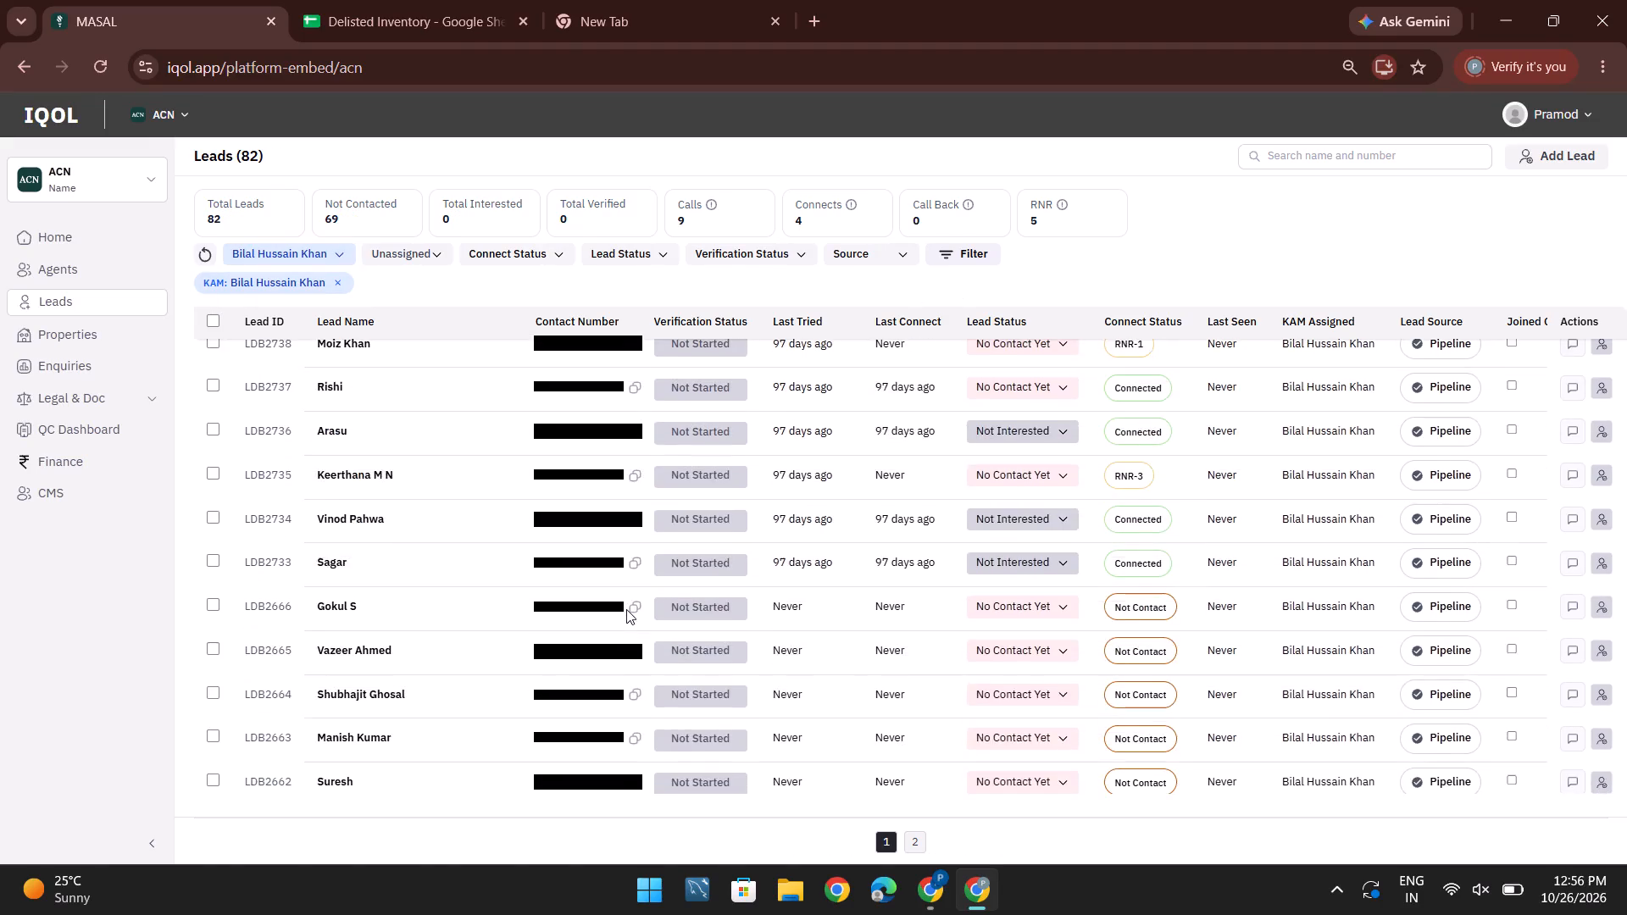
scroll(626, 609, down, 2)
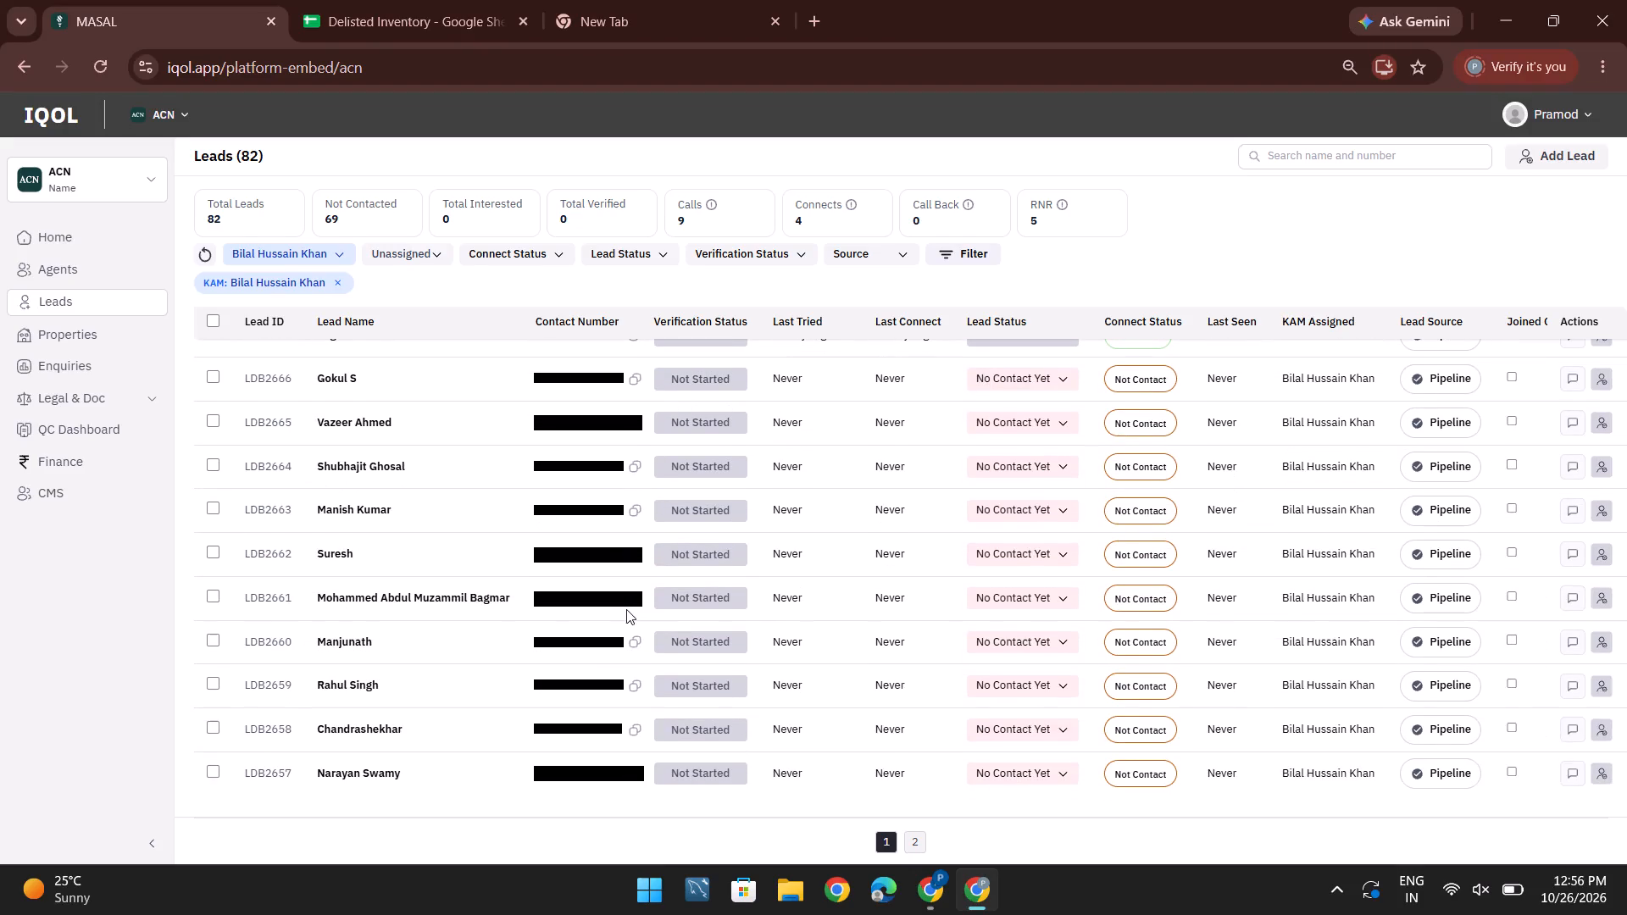
scroll(626, 609, down, 2)
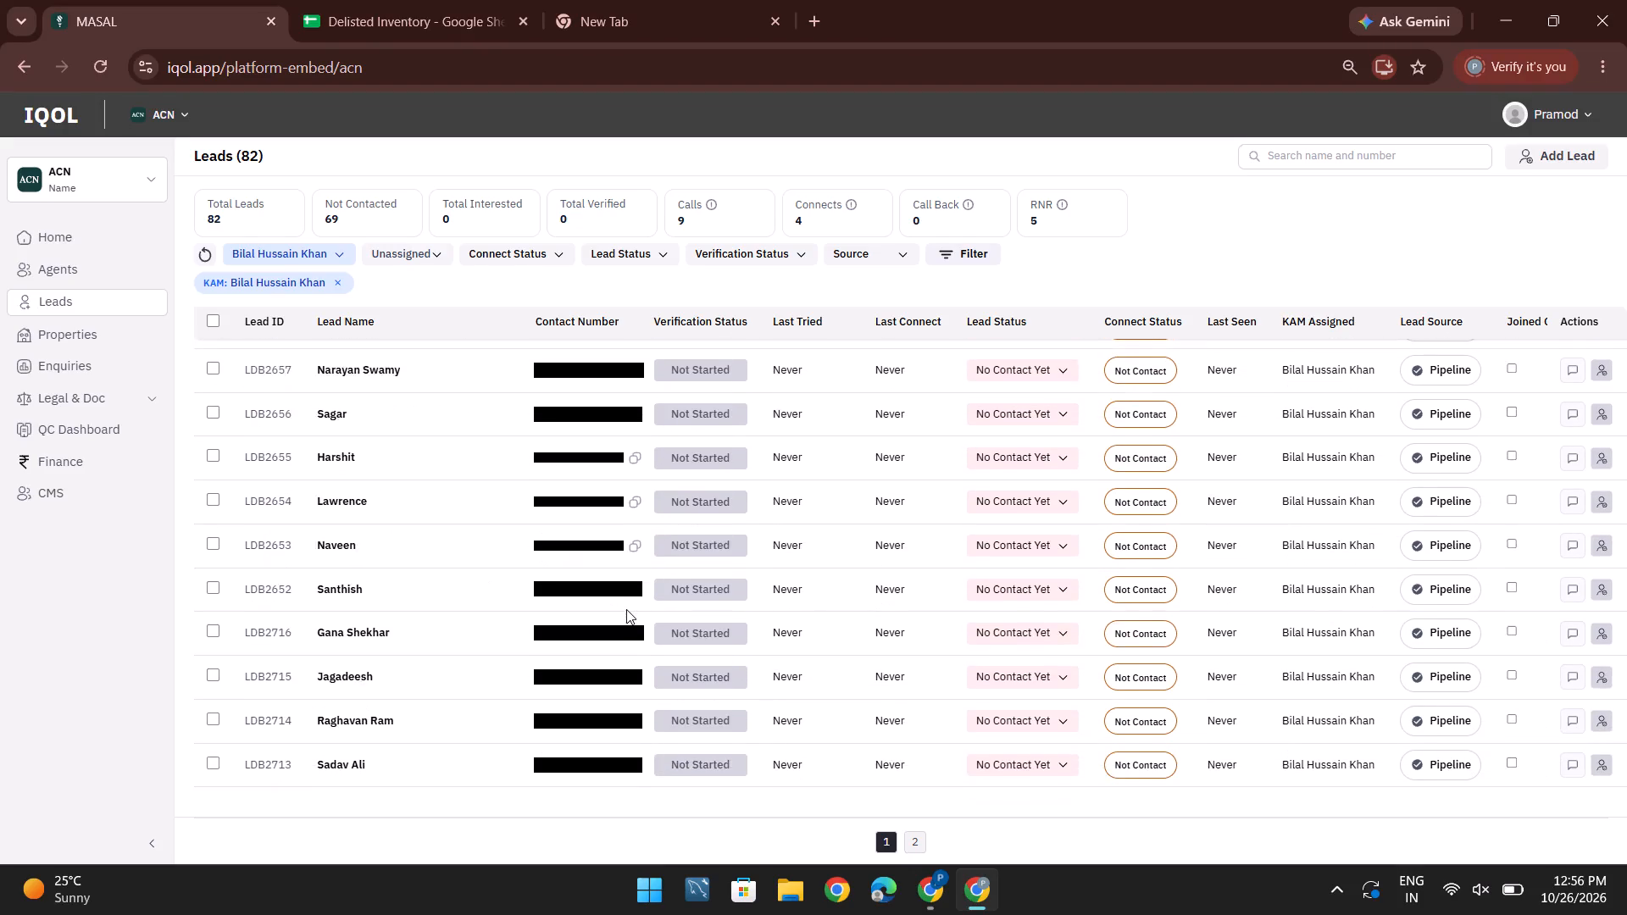
scroll(626, 609, down, 2)
click(626, 609)
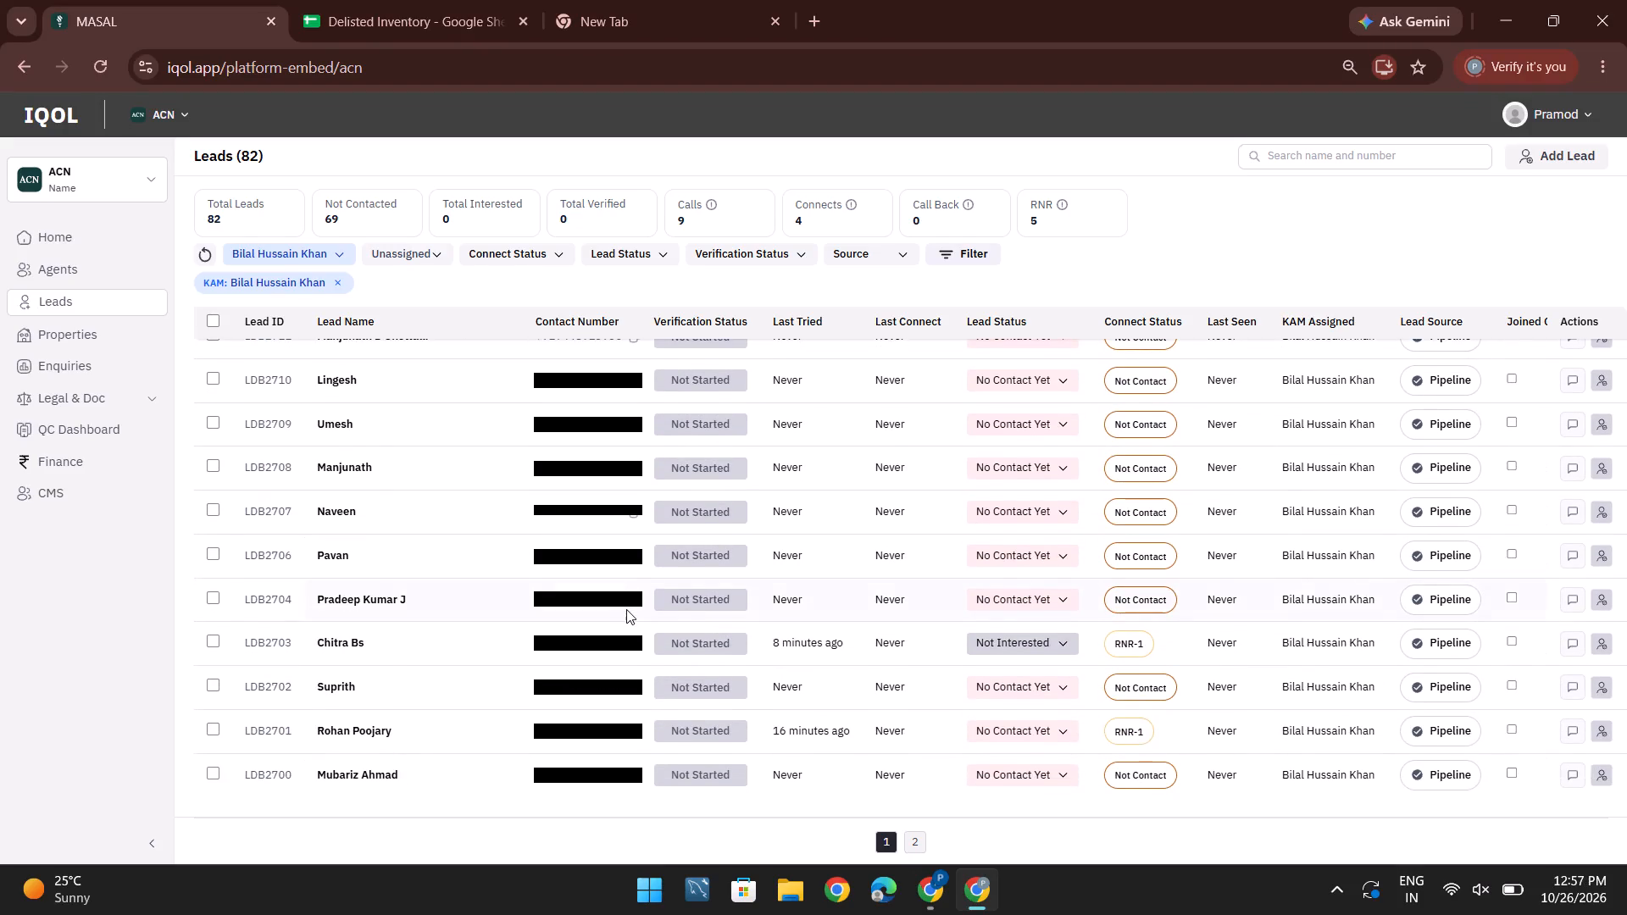
scroll(626, 609, up, 1)
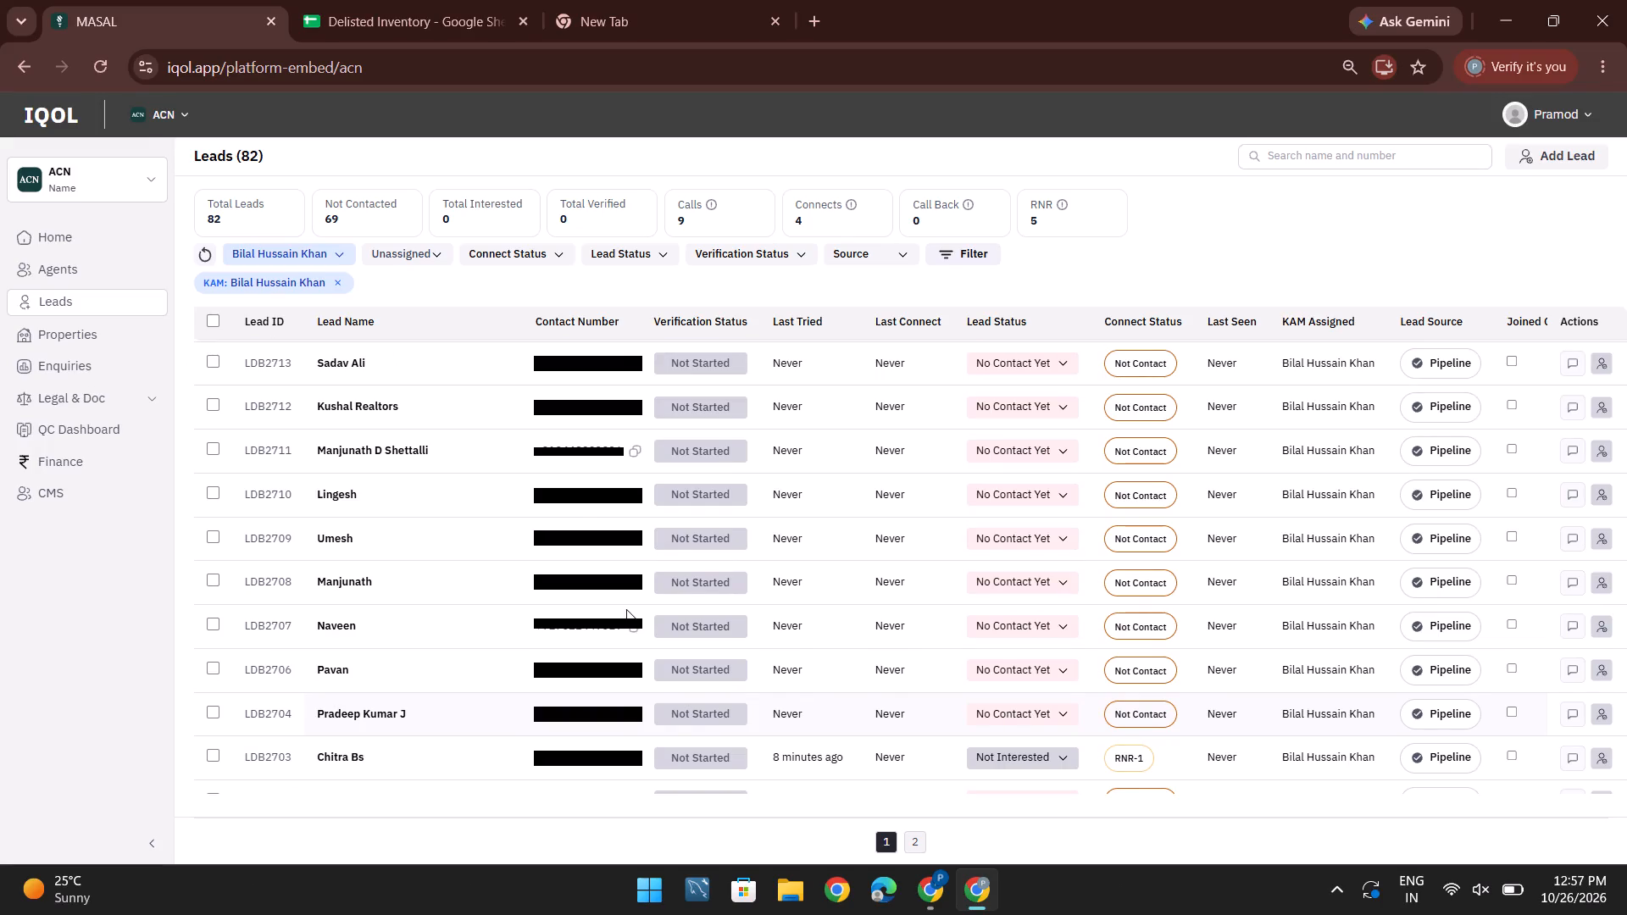
scroll(722, 679, up, 1)
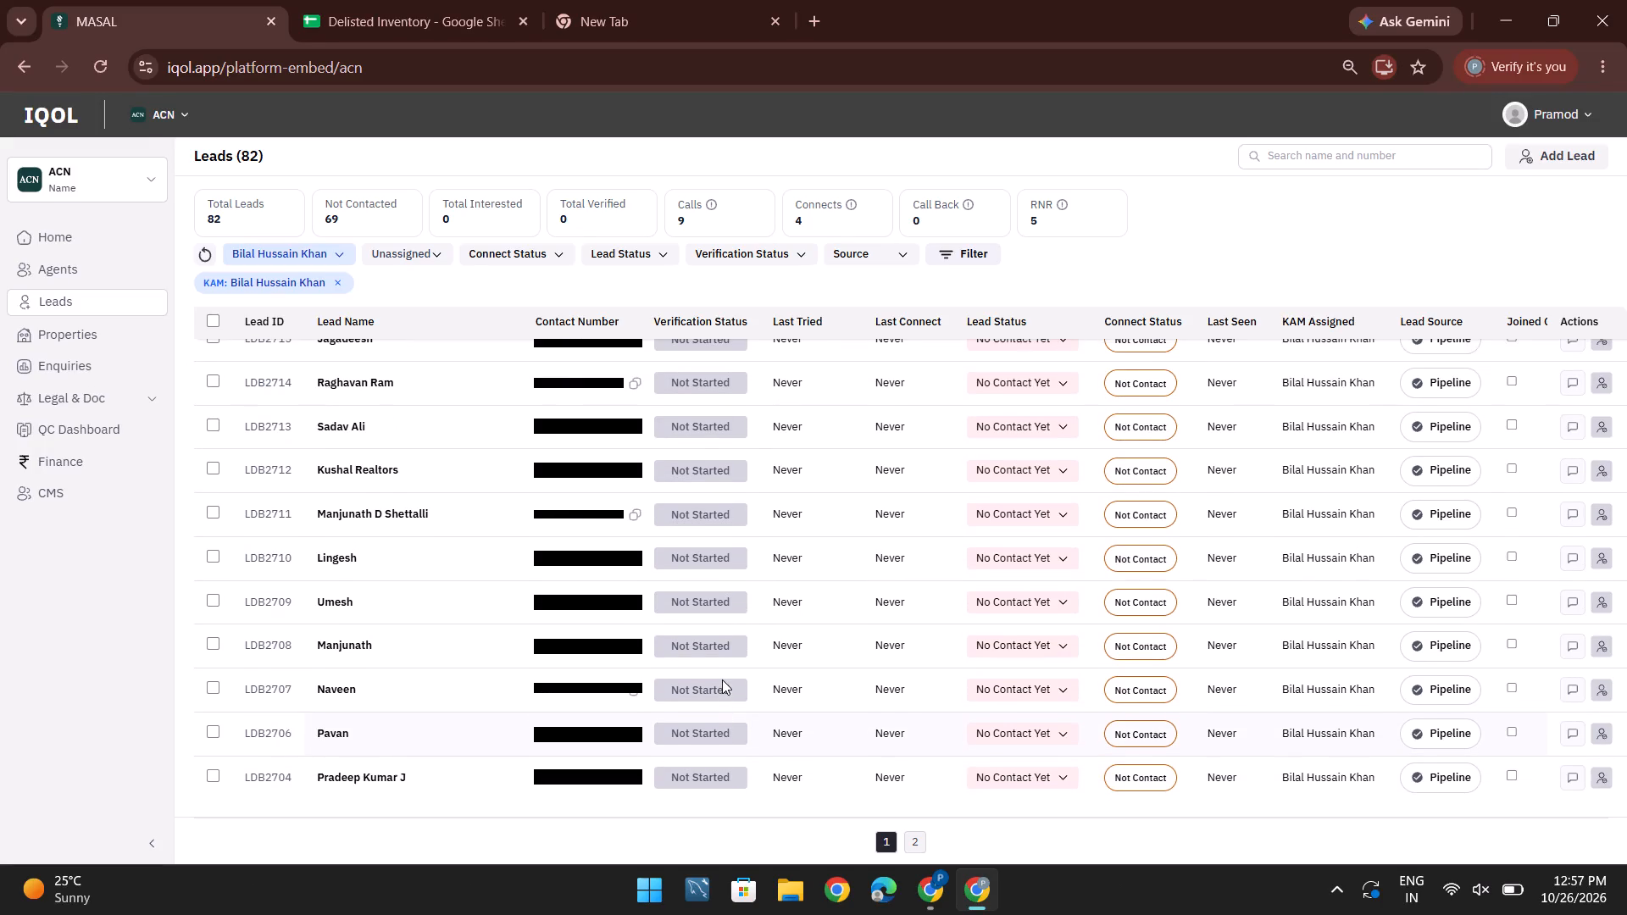
scroll(722, 679, right, 1)
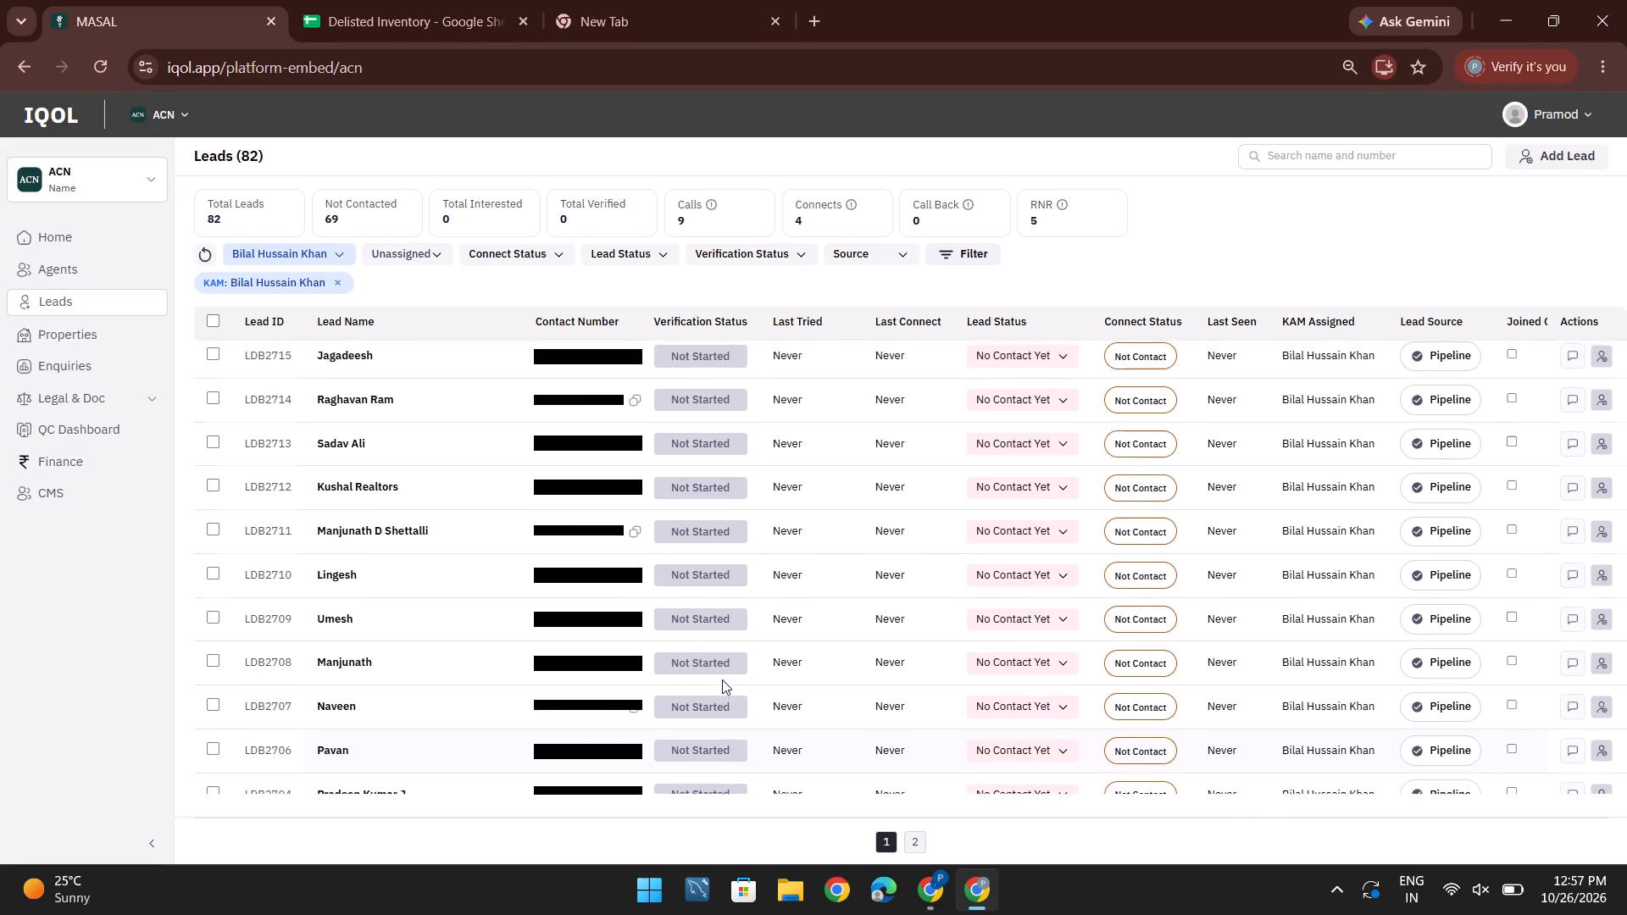
scroll(722, 679, right, 2)
scroll(722, 679, up, 1)
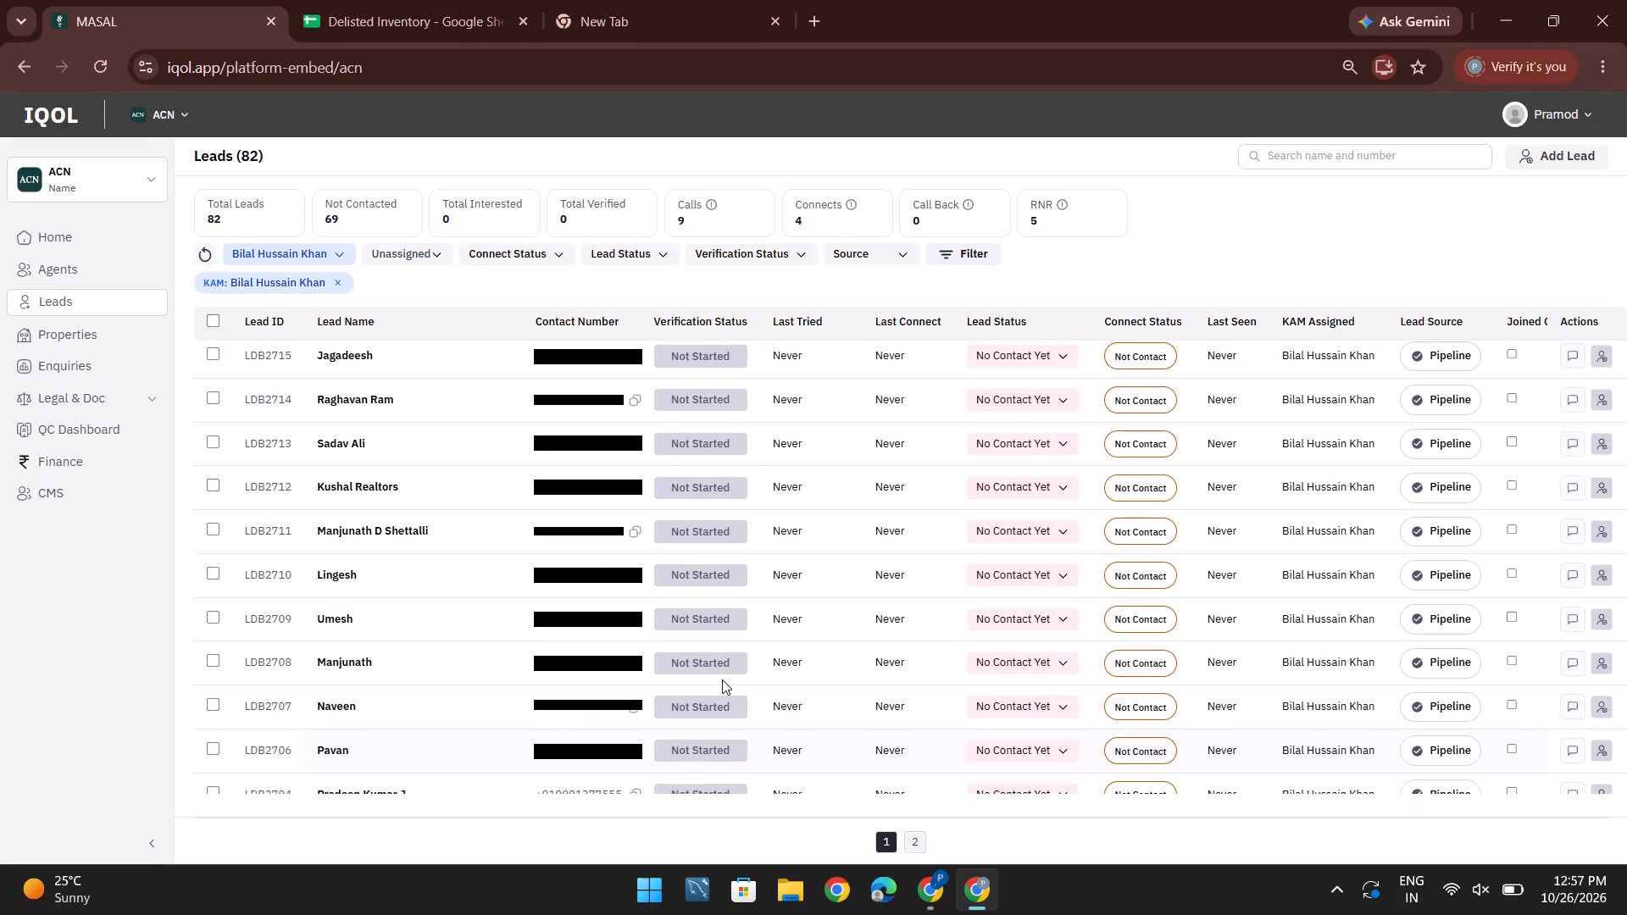
scroll(722, 679, up, 3)
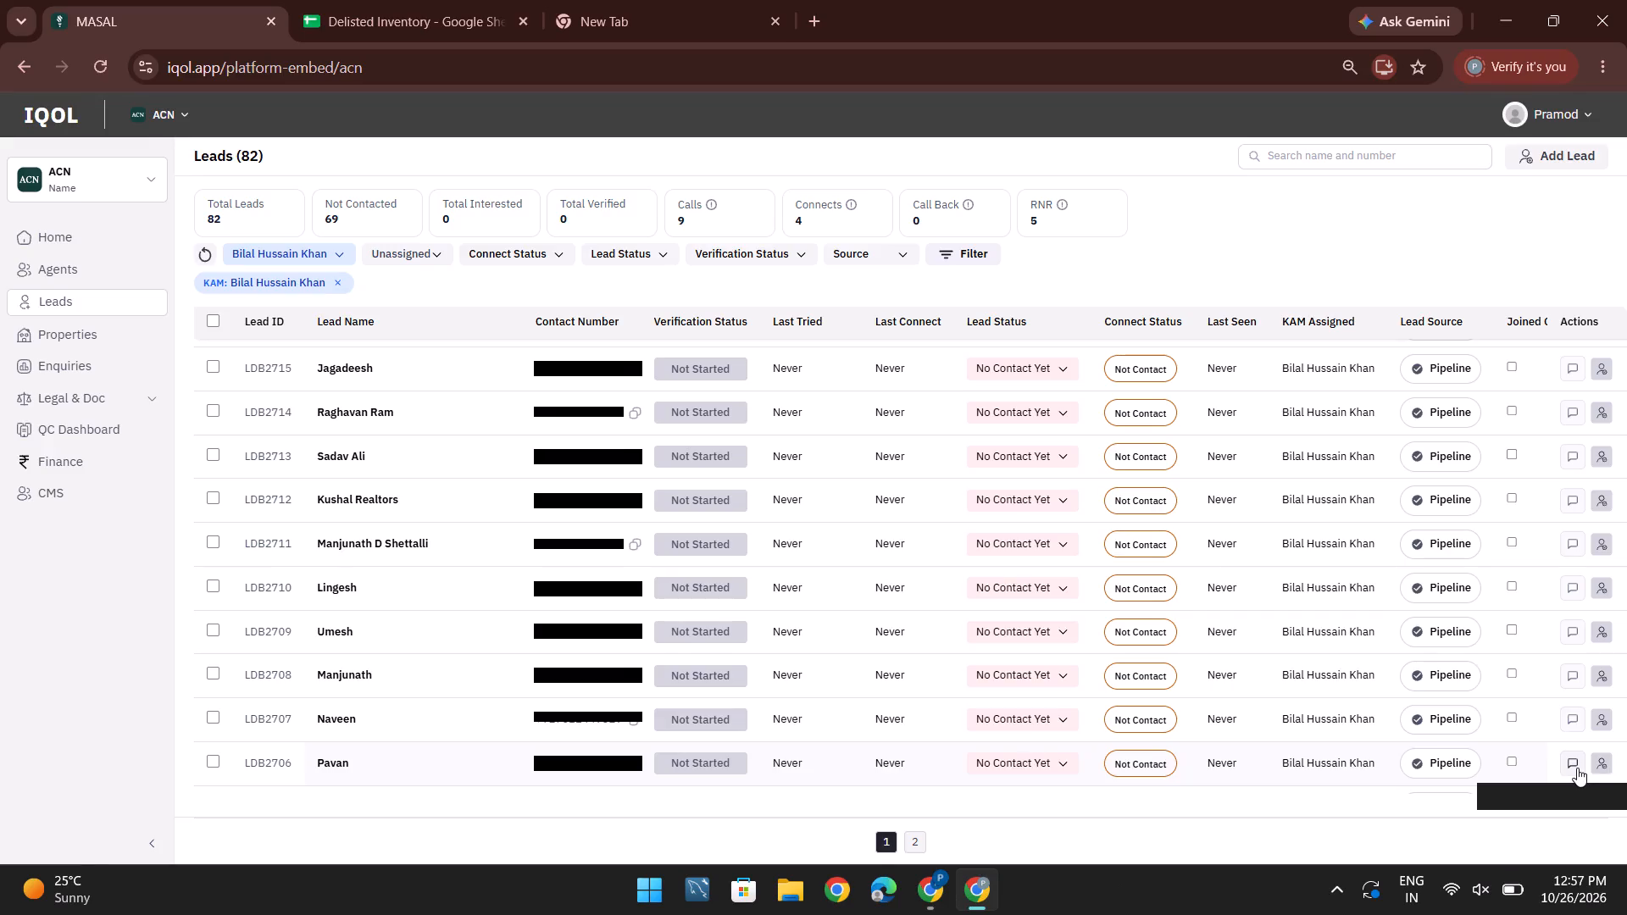
click(1577, 768)
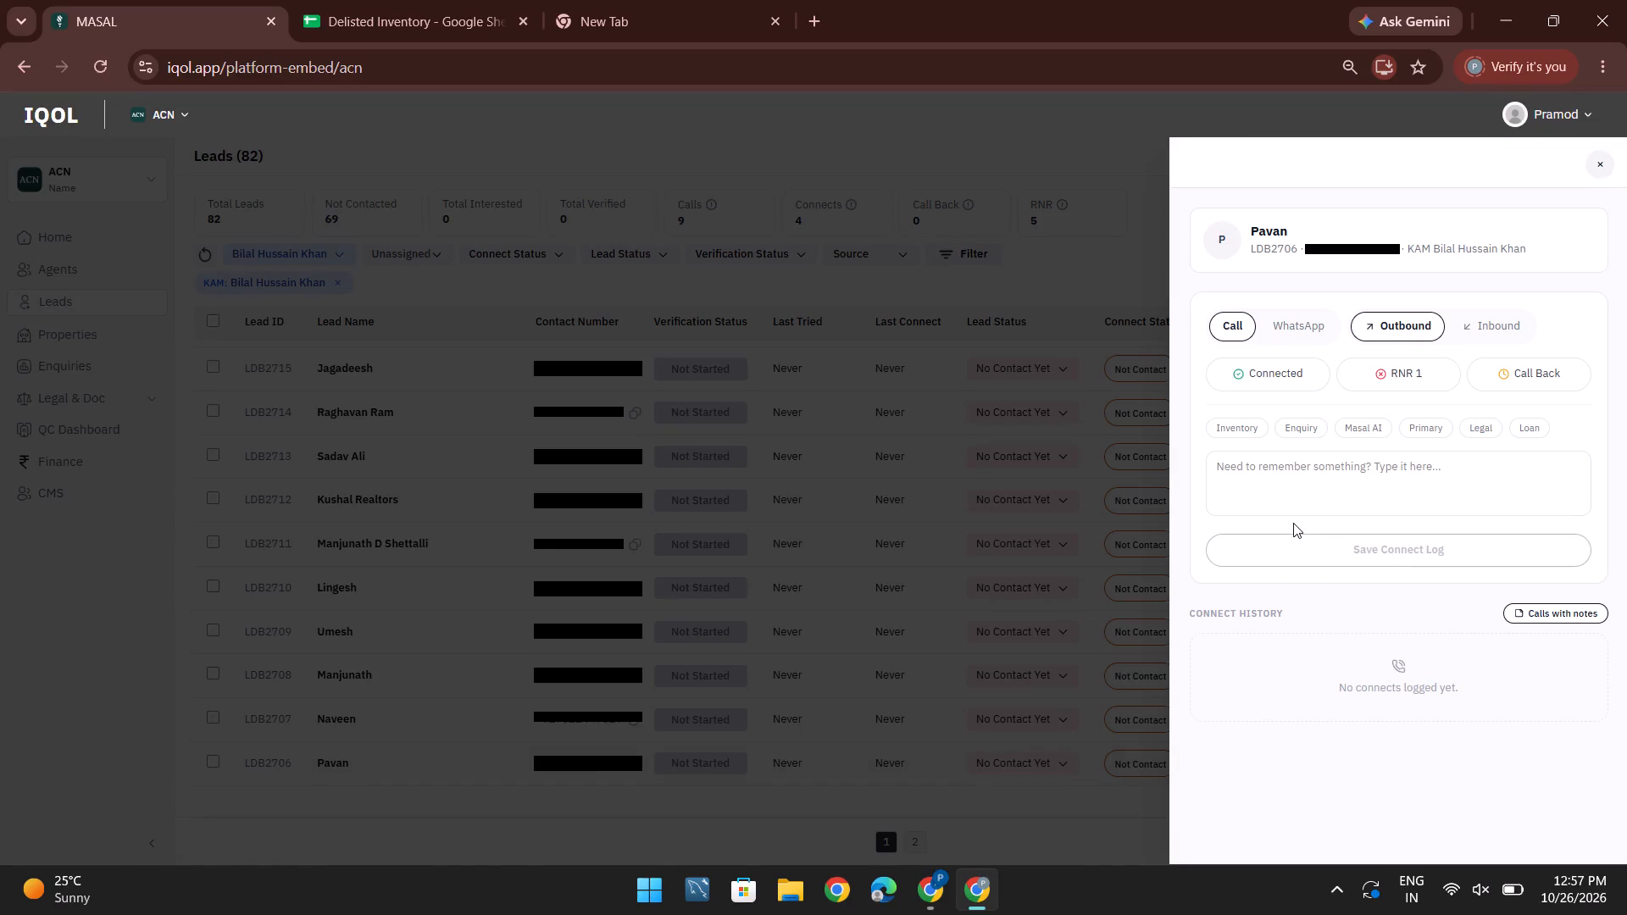
click(1315, 372)
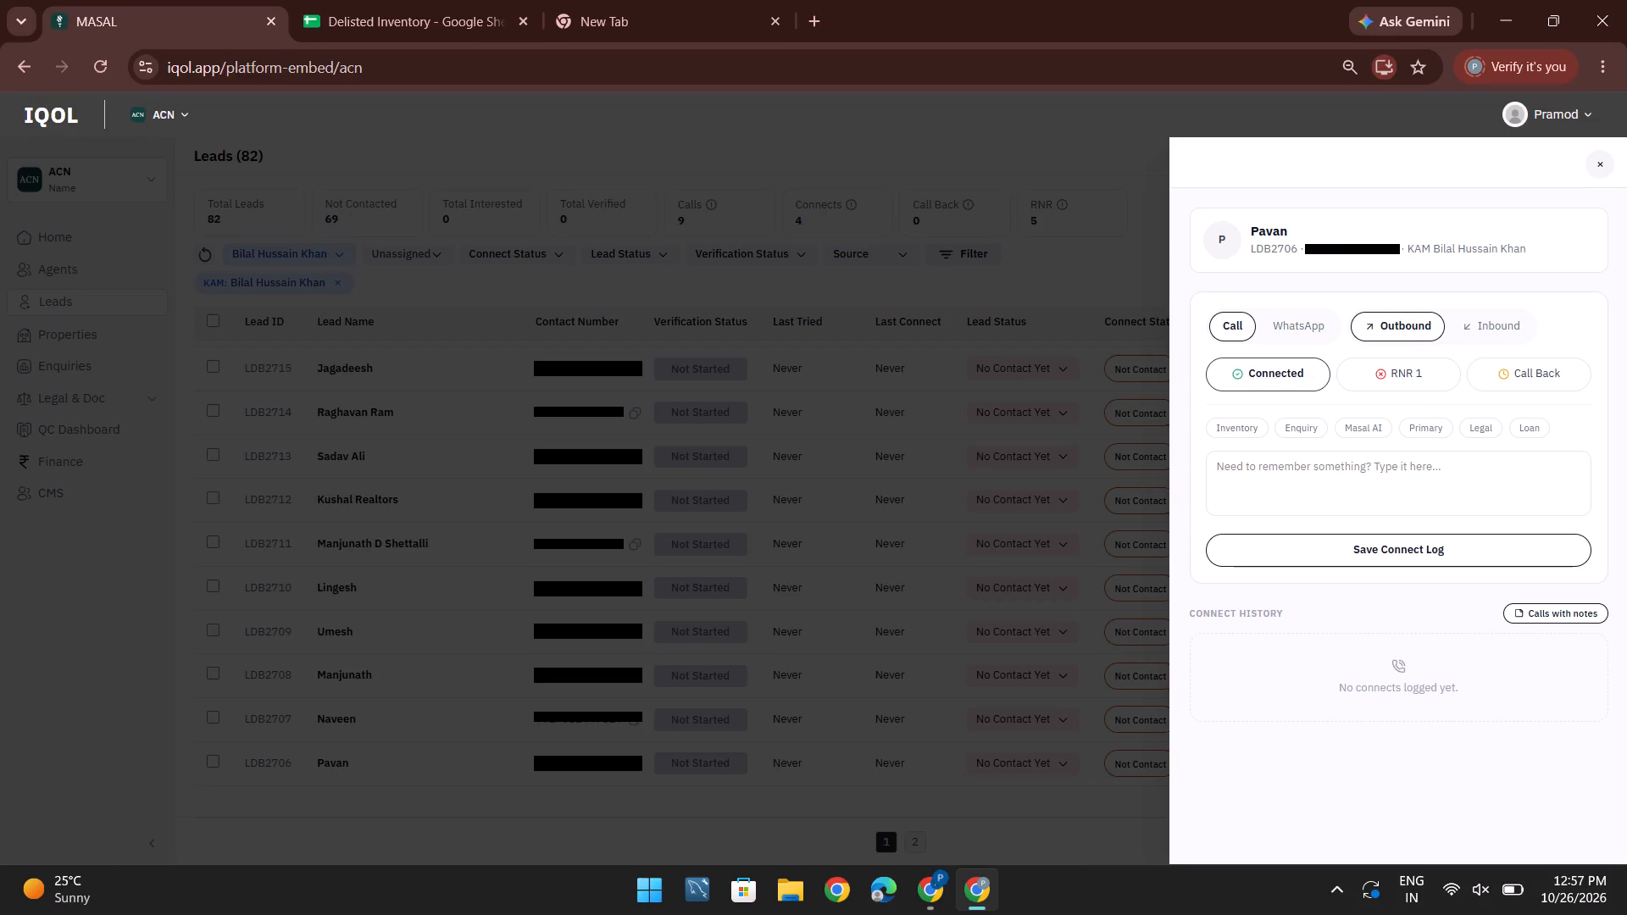
click(1247, 474)
text(not an agent)
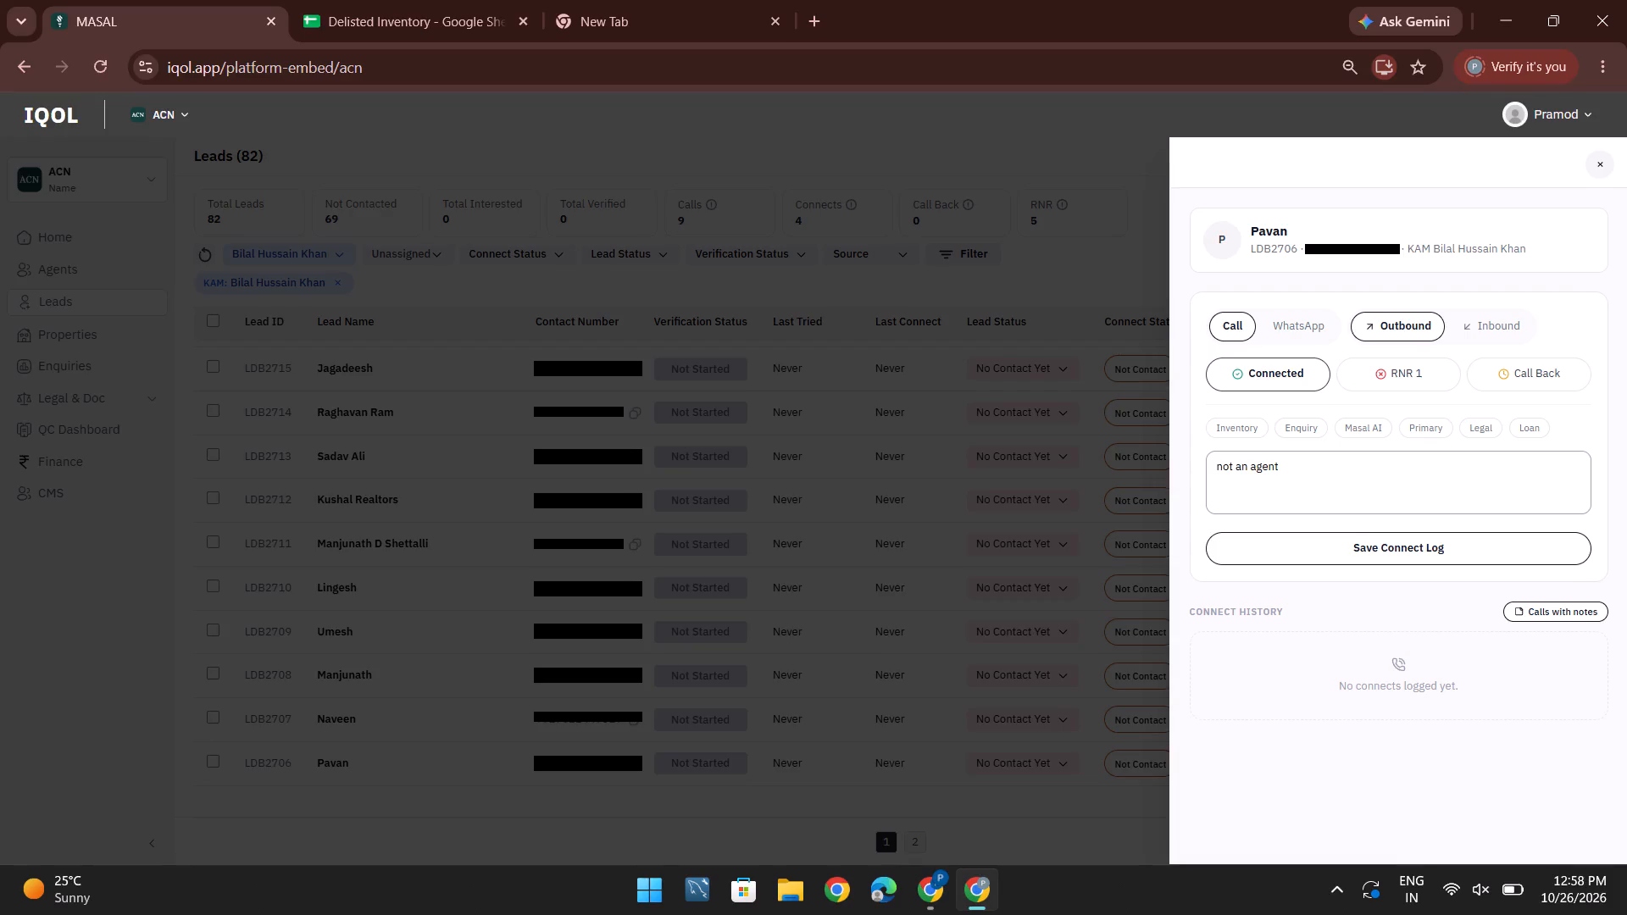
click(1317, 551)
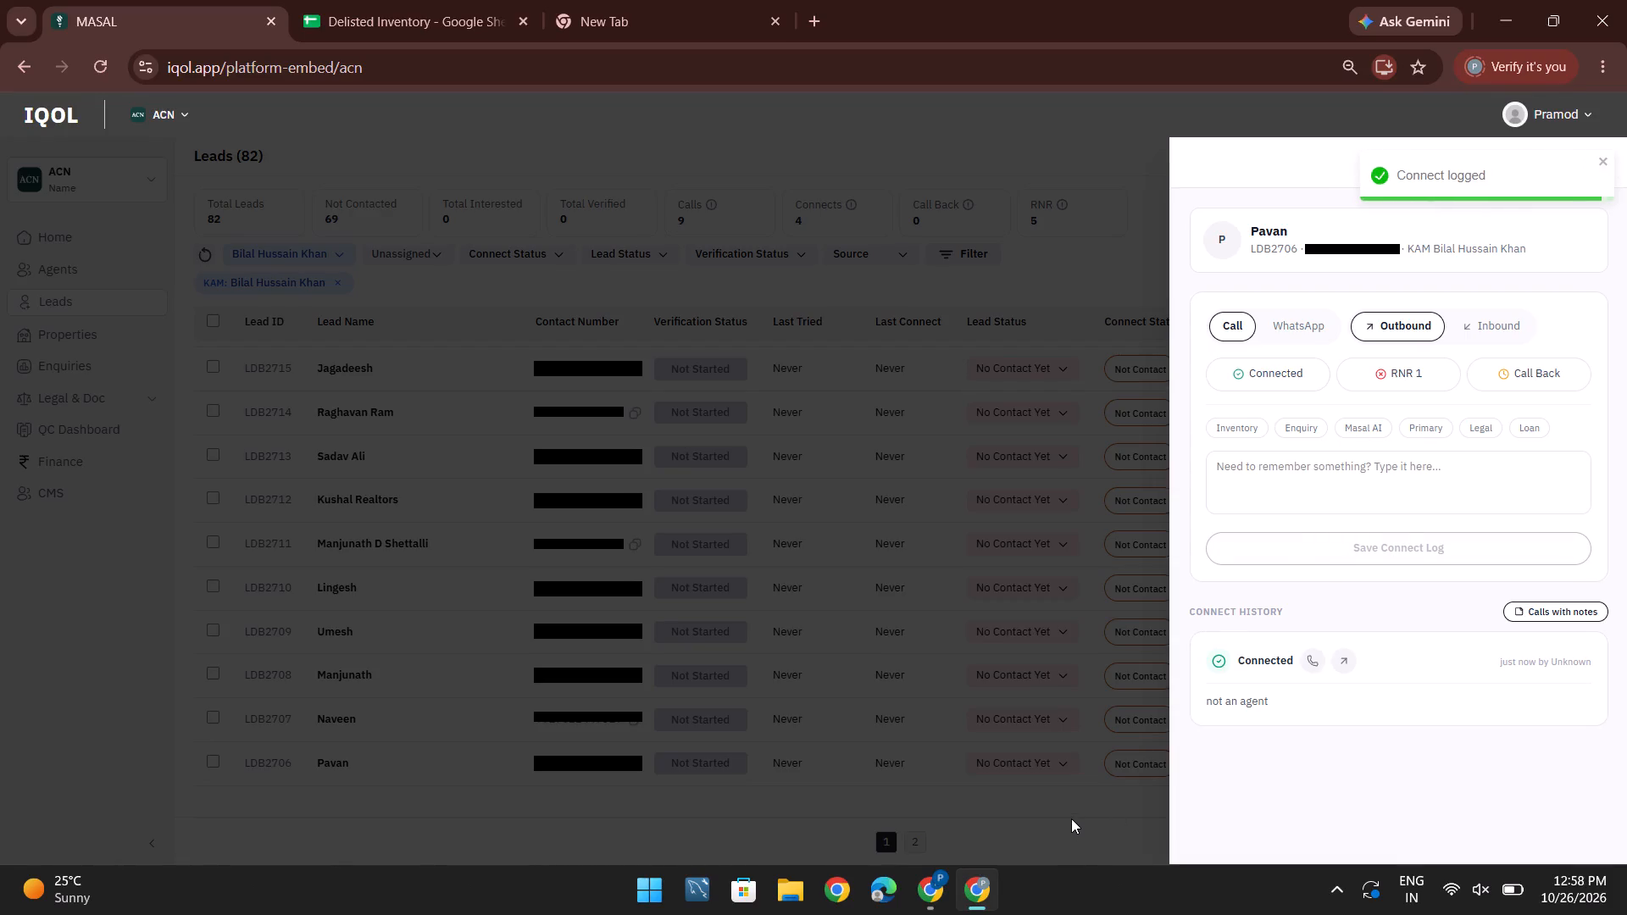
click(1071, 818)
click(1059, 767)
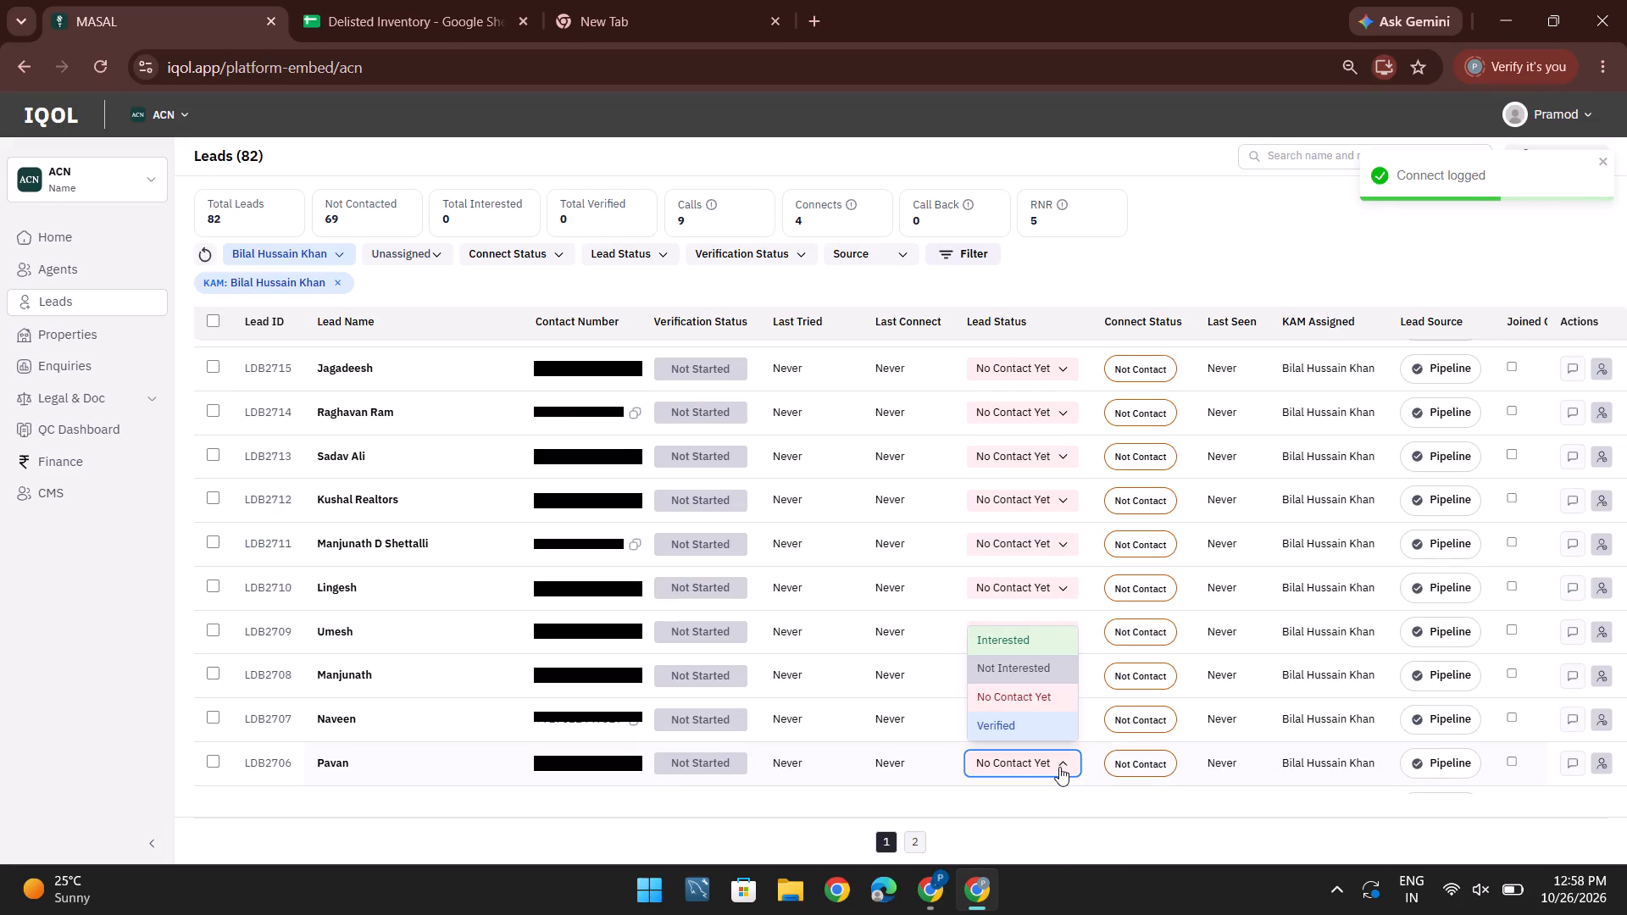
click(1034, 671)
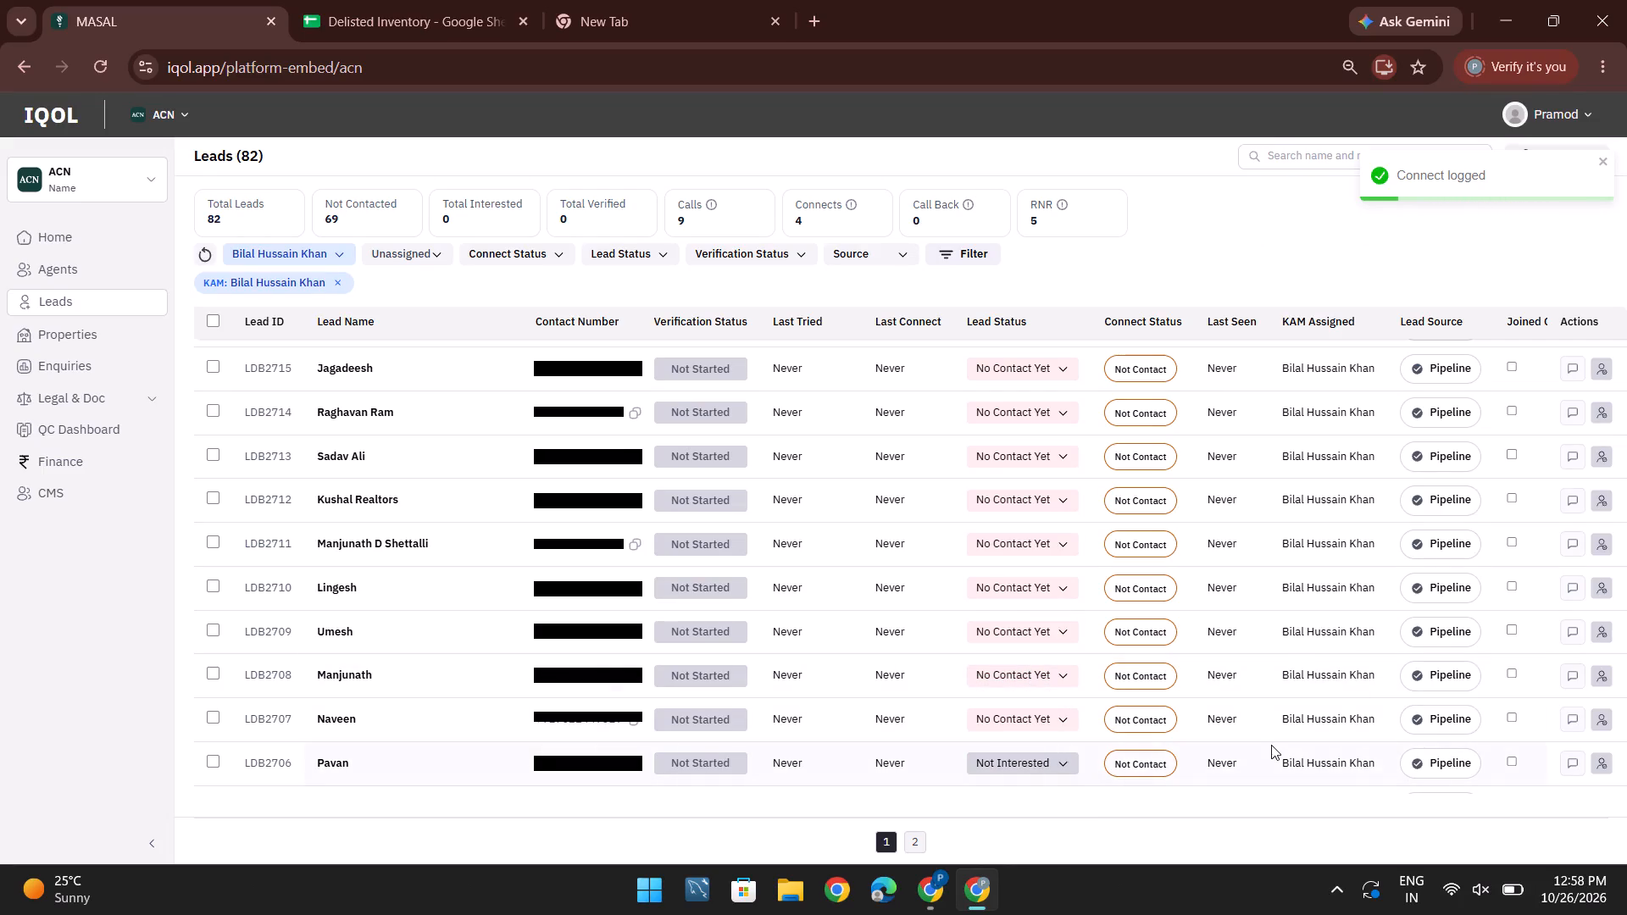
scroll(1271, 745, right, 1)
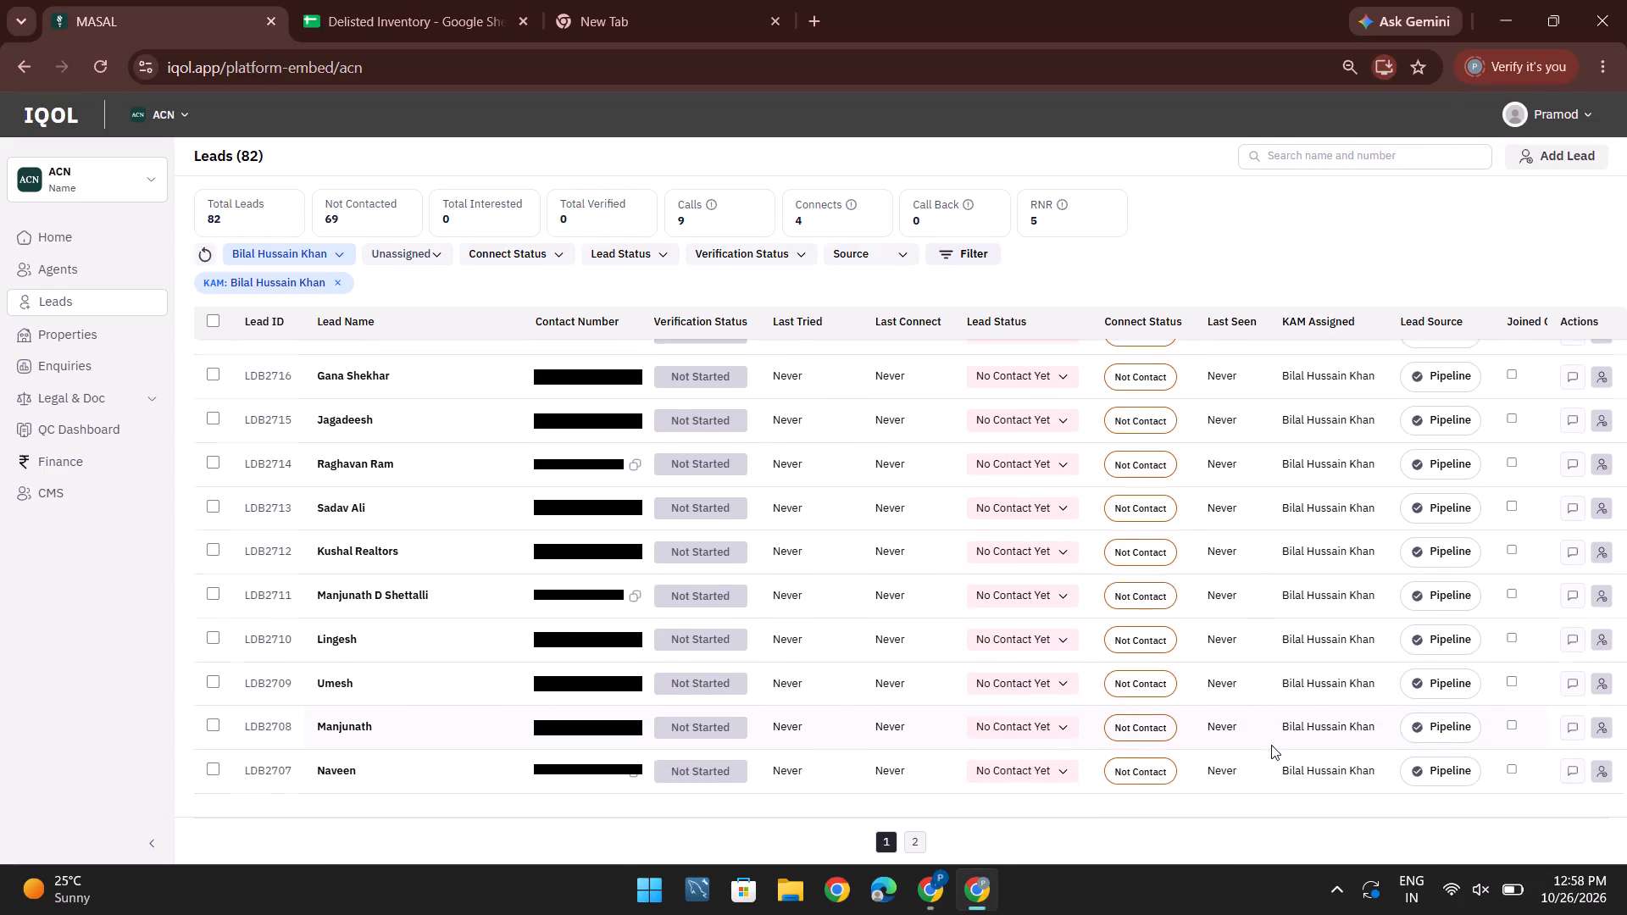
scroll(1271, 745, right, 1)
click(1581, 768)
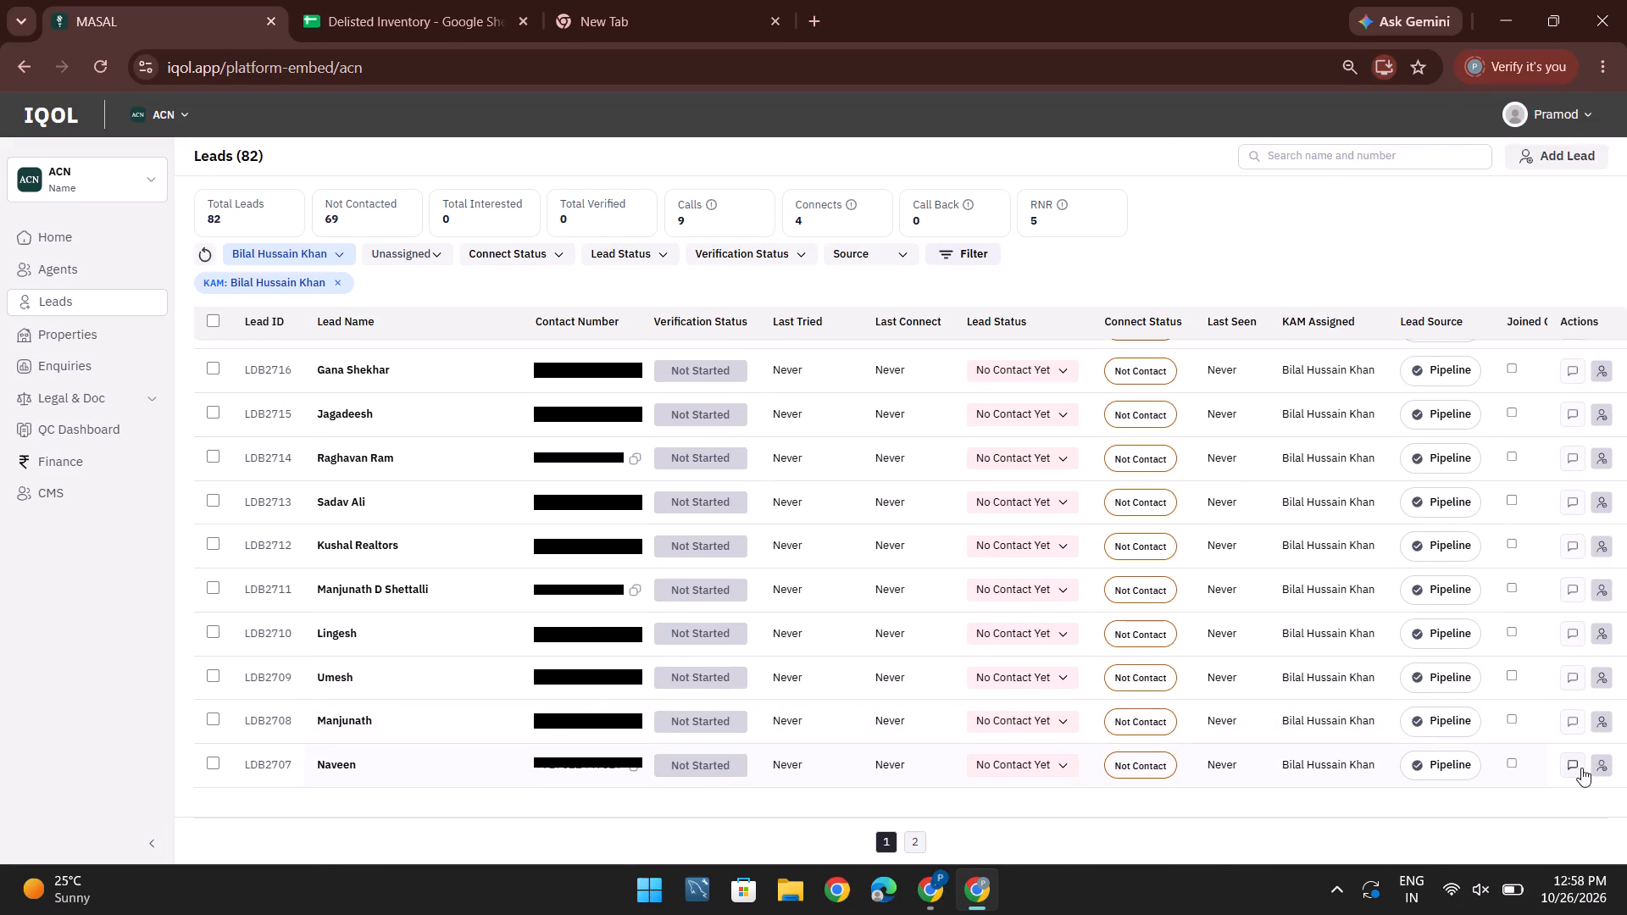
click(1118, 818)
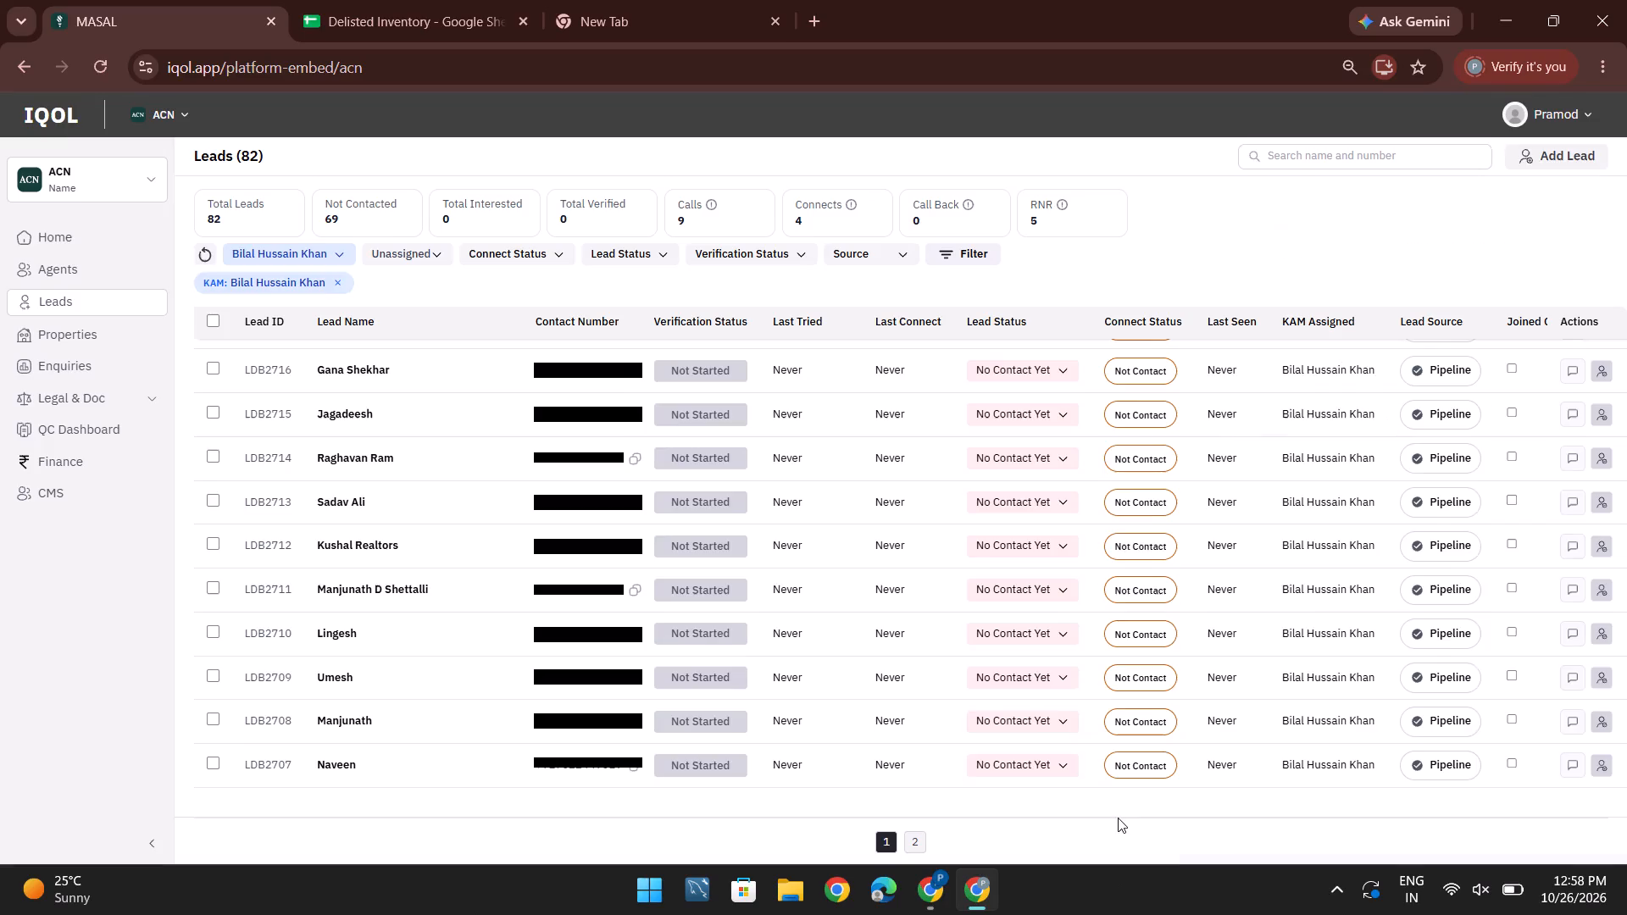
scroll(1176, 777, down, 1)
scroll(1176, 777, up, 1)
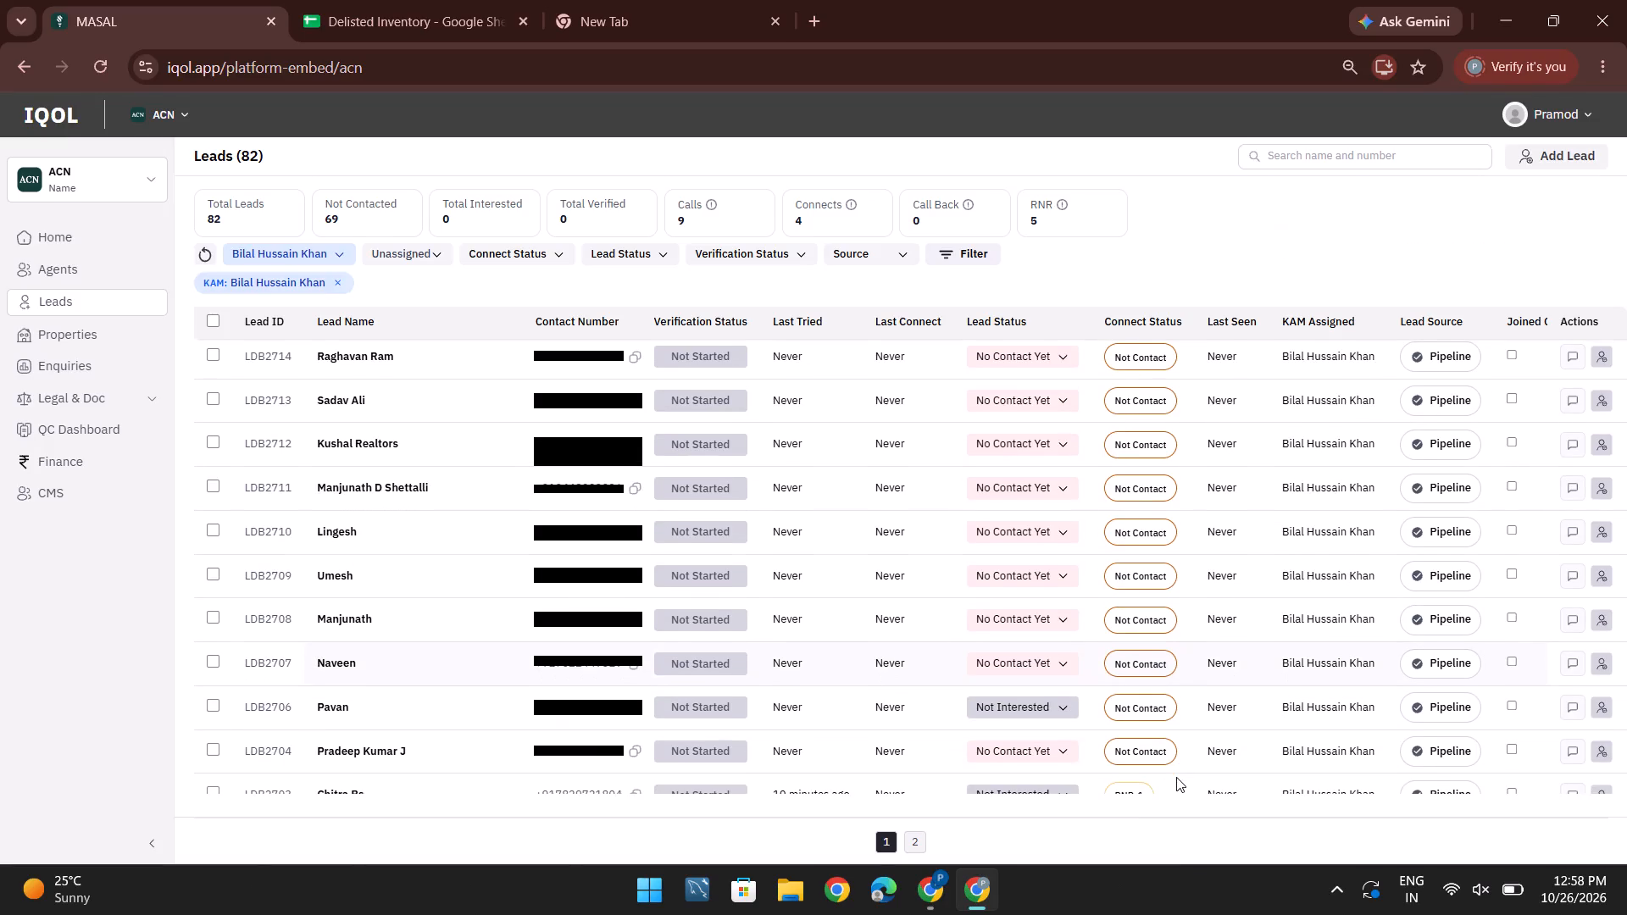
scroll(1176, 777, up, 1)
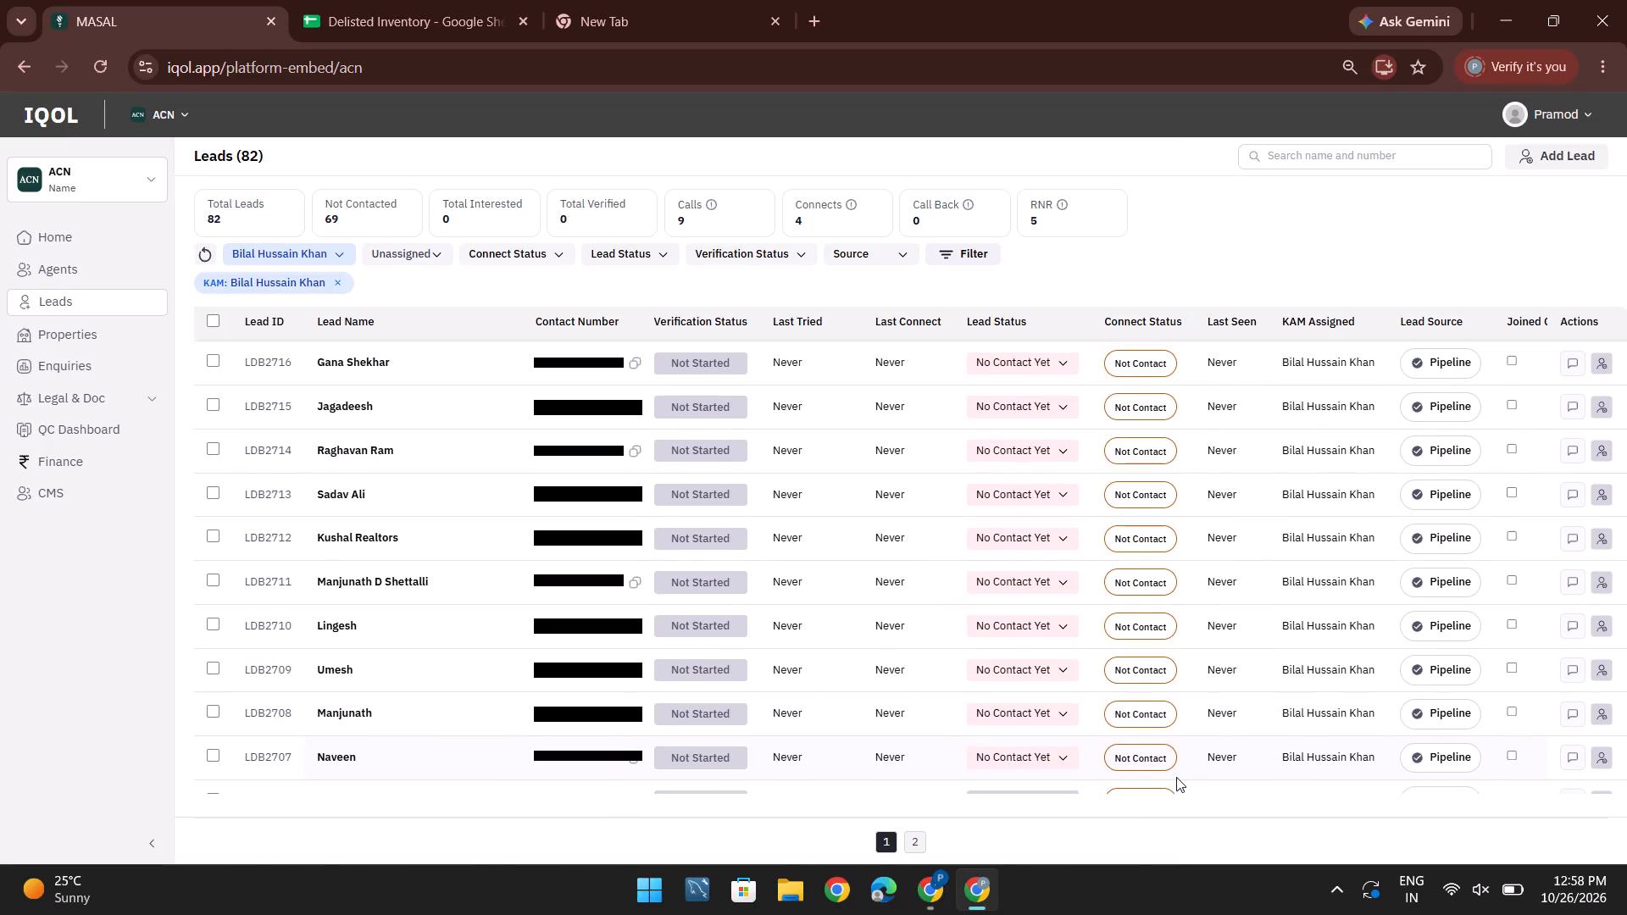
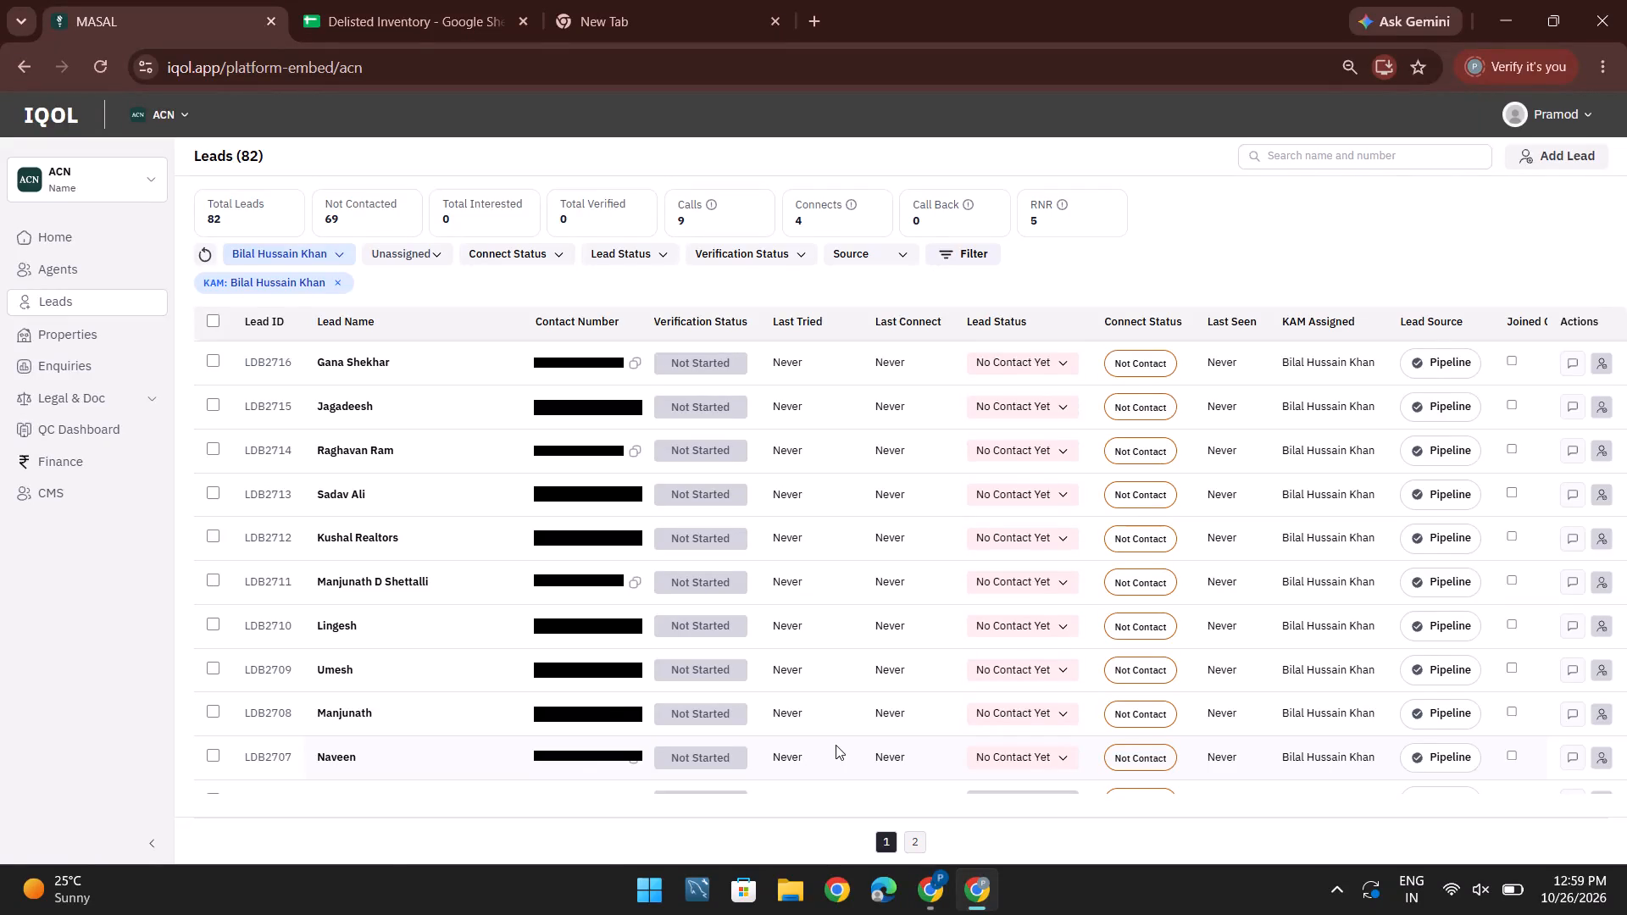
click(1030, 757)
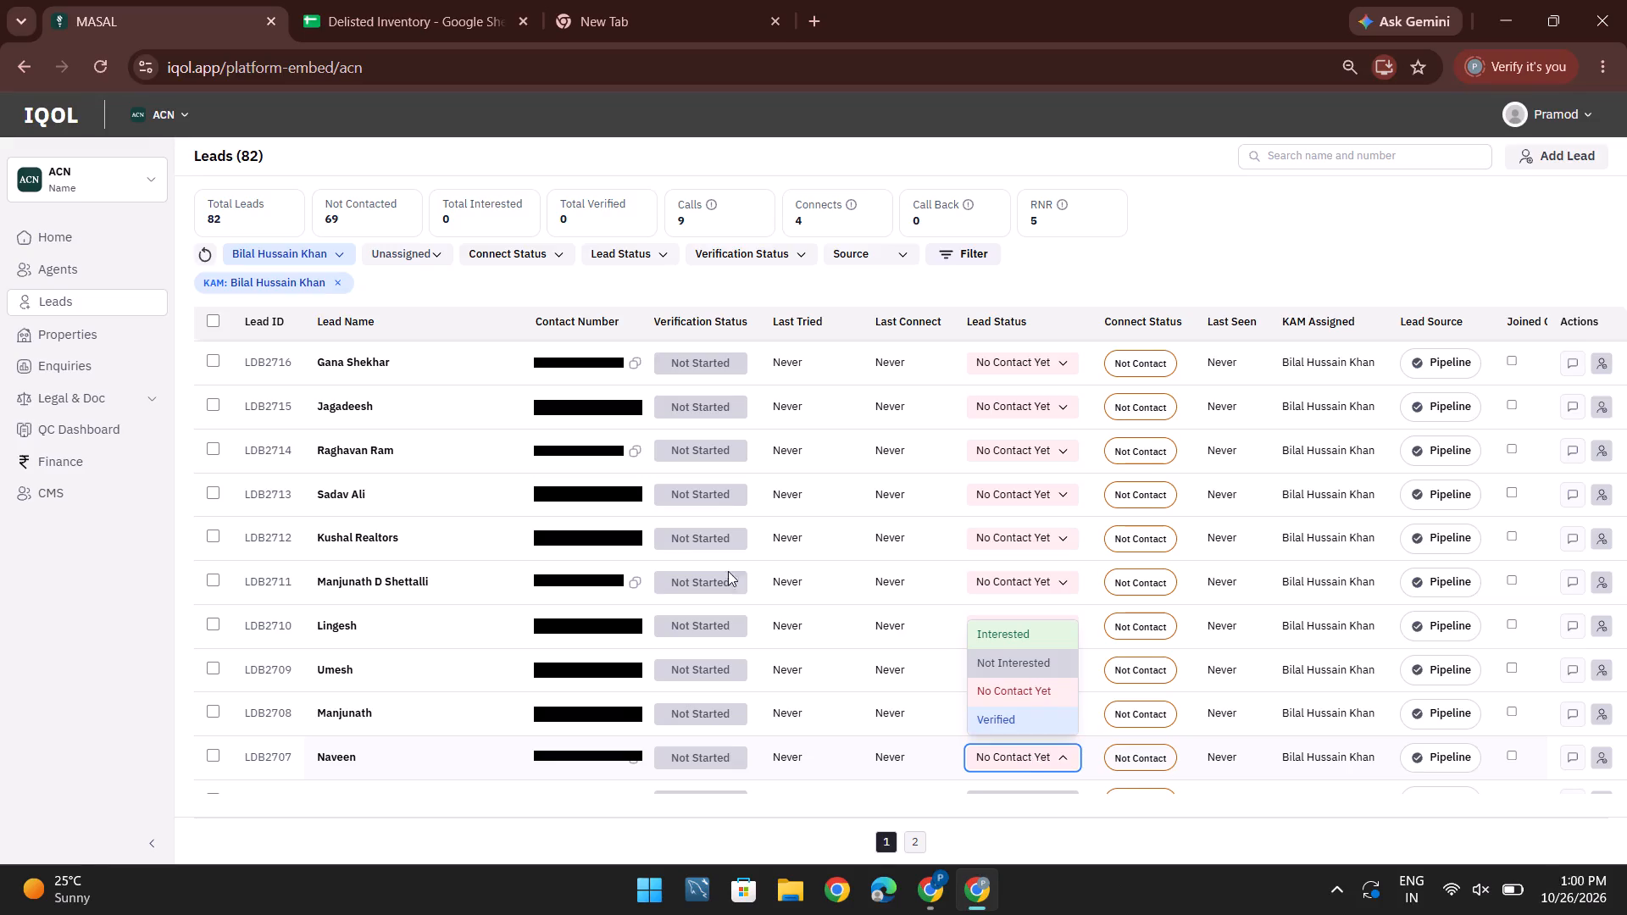
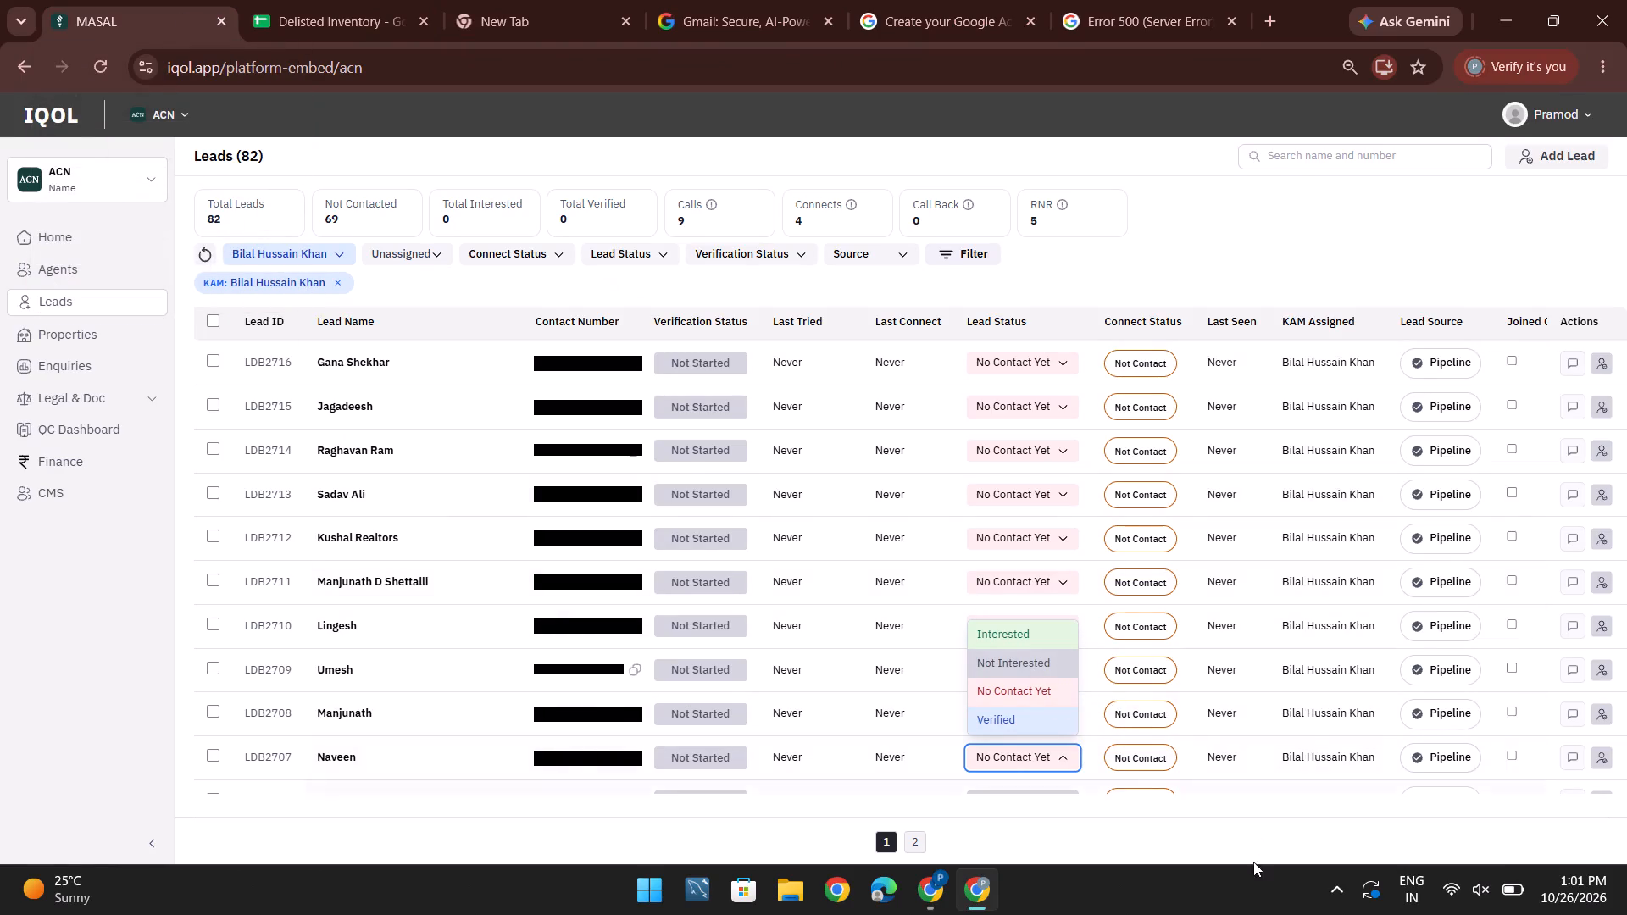
click(1229, 888)
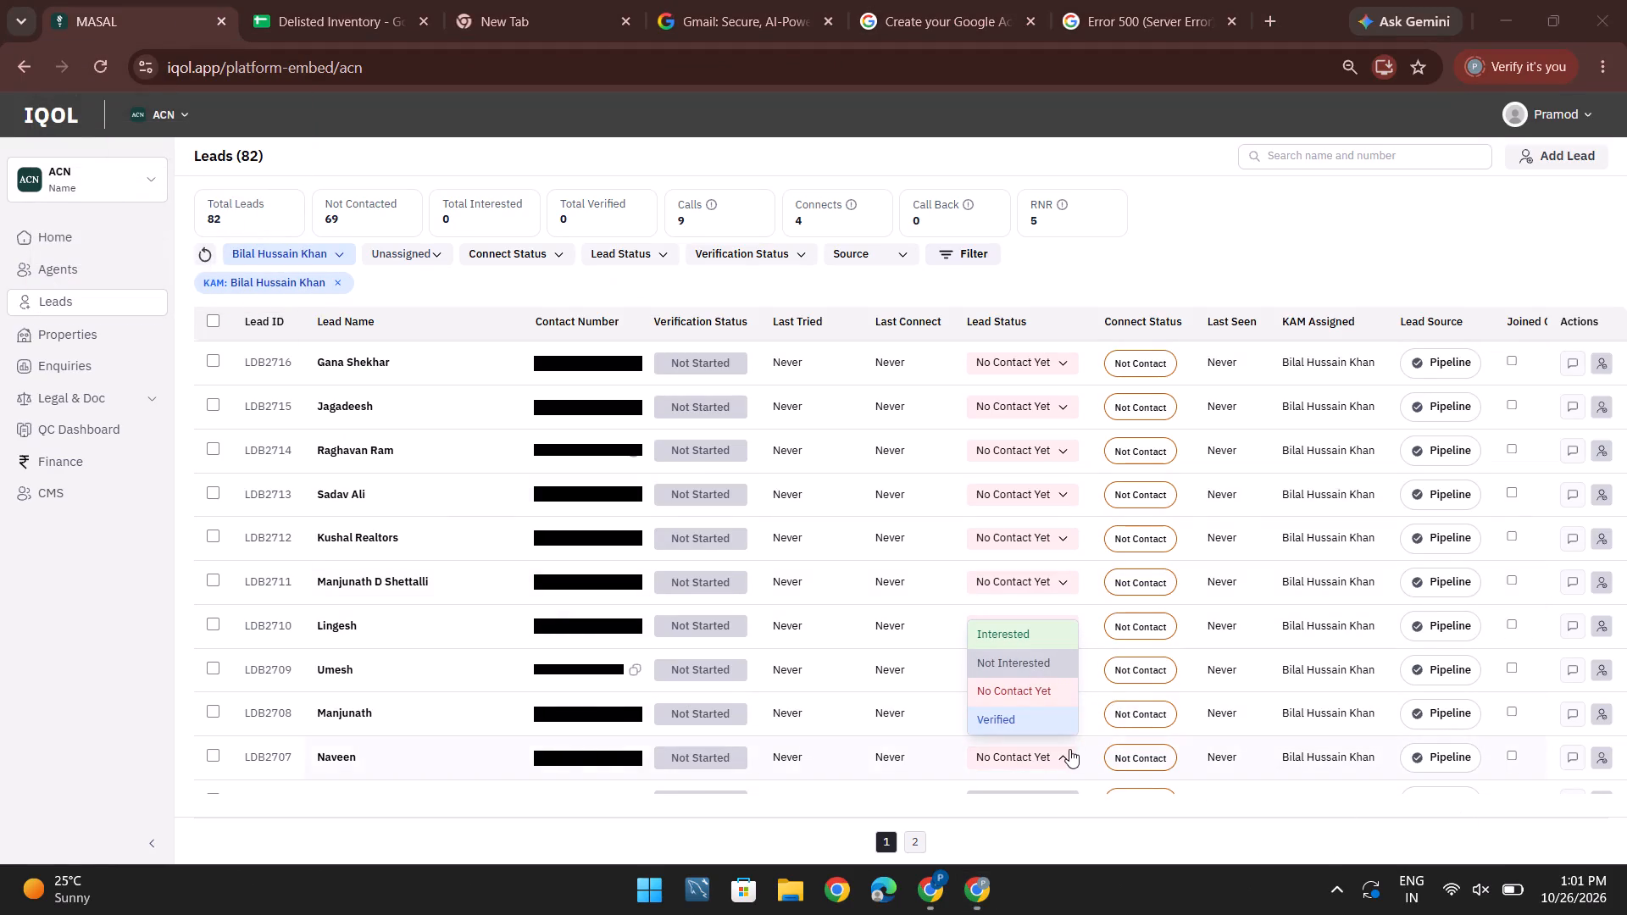
click(1069, 749)
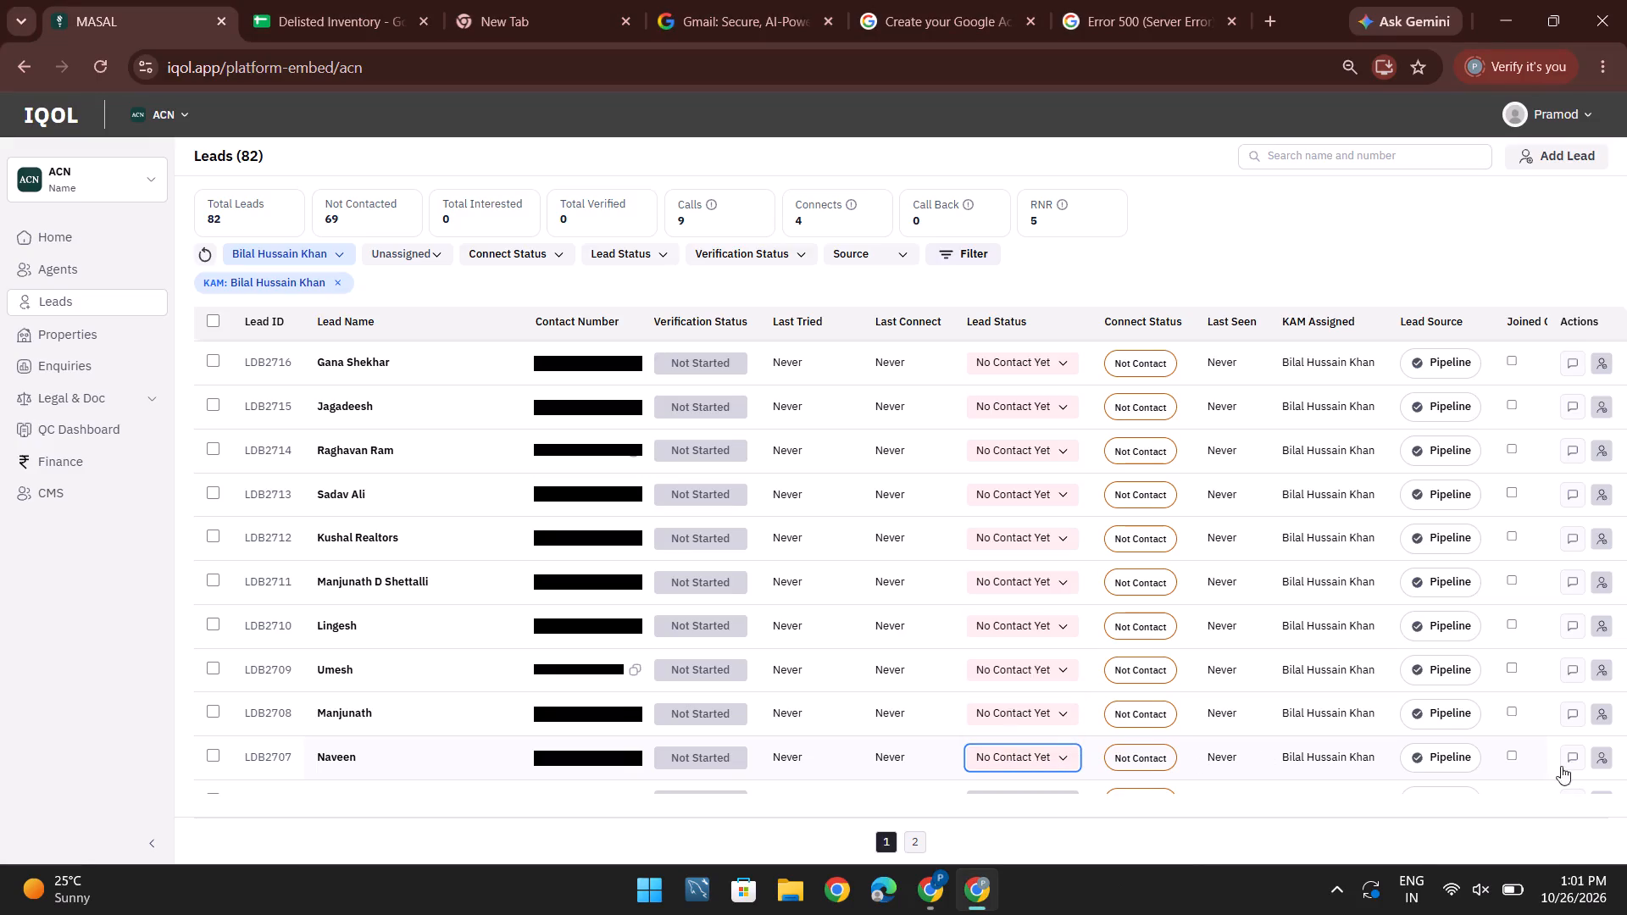
click(1566, 759)
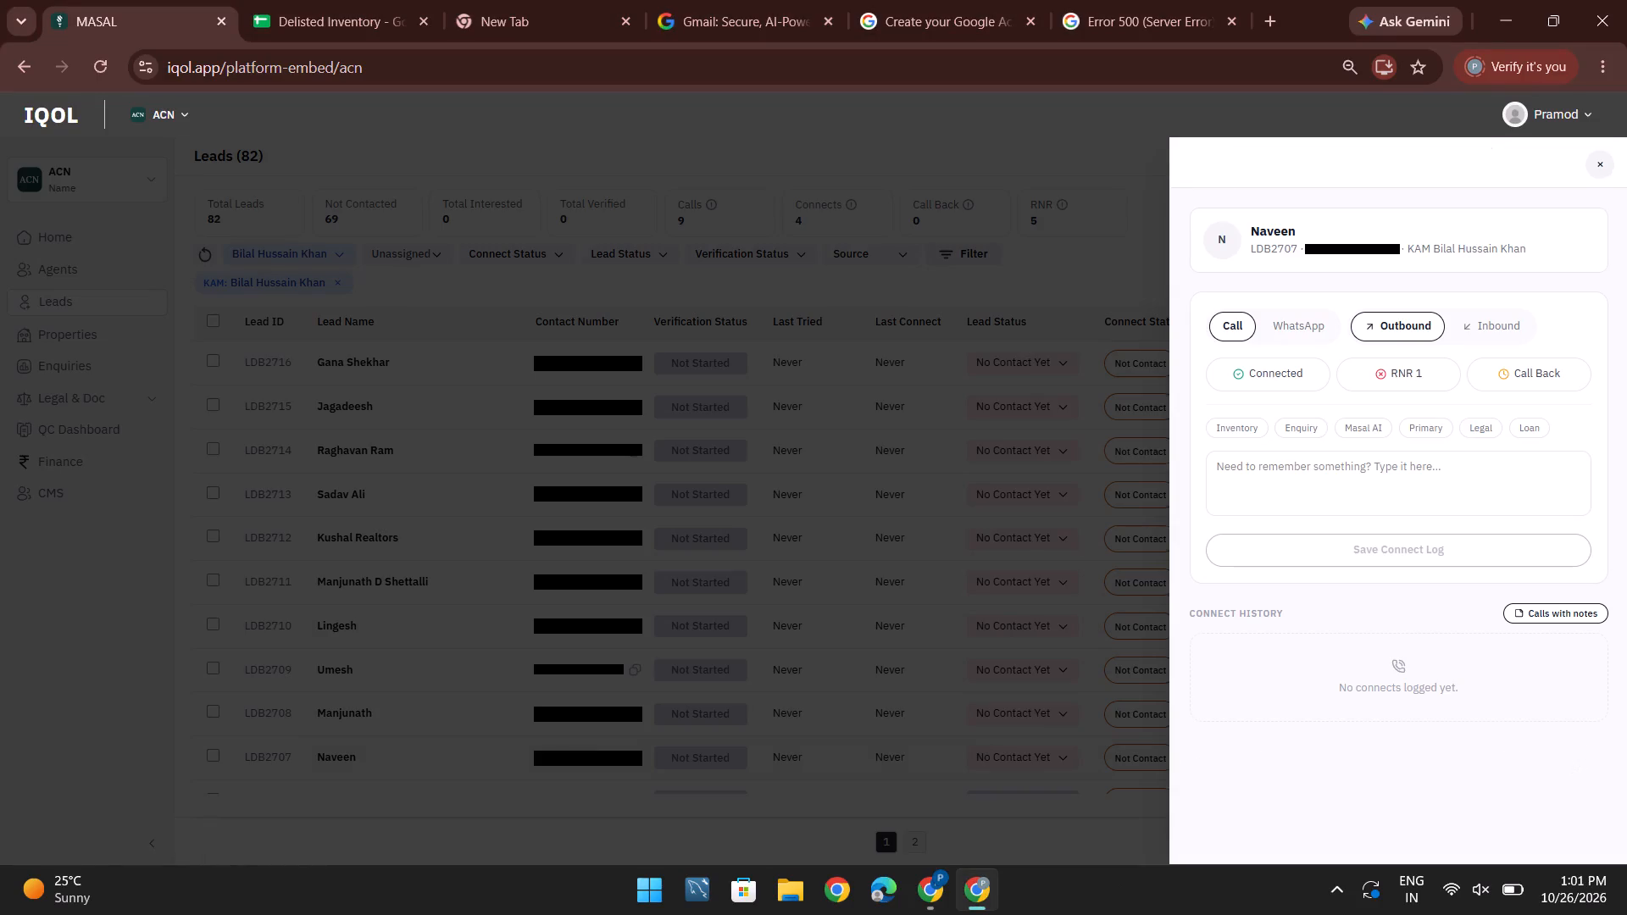
click(1236, 369)
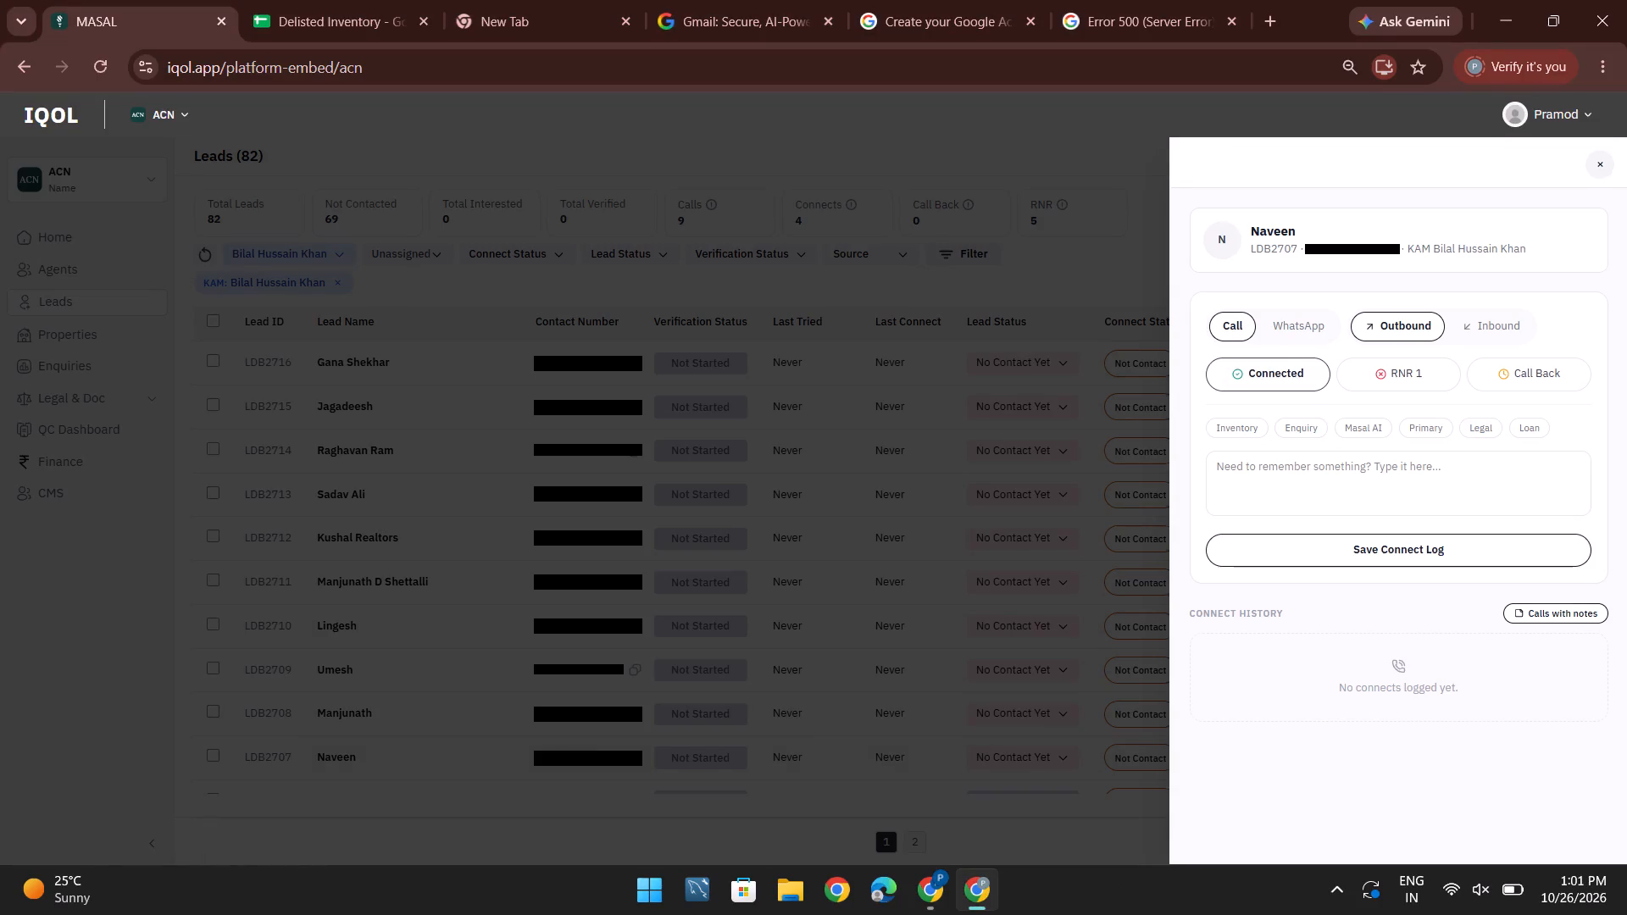
click(1255, 481)
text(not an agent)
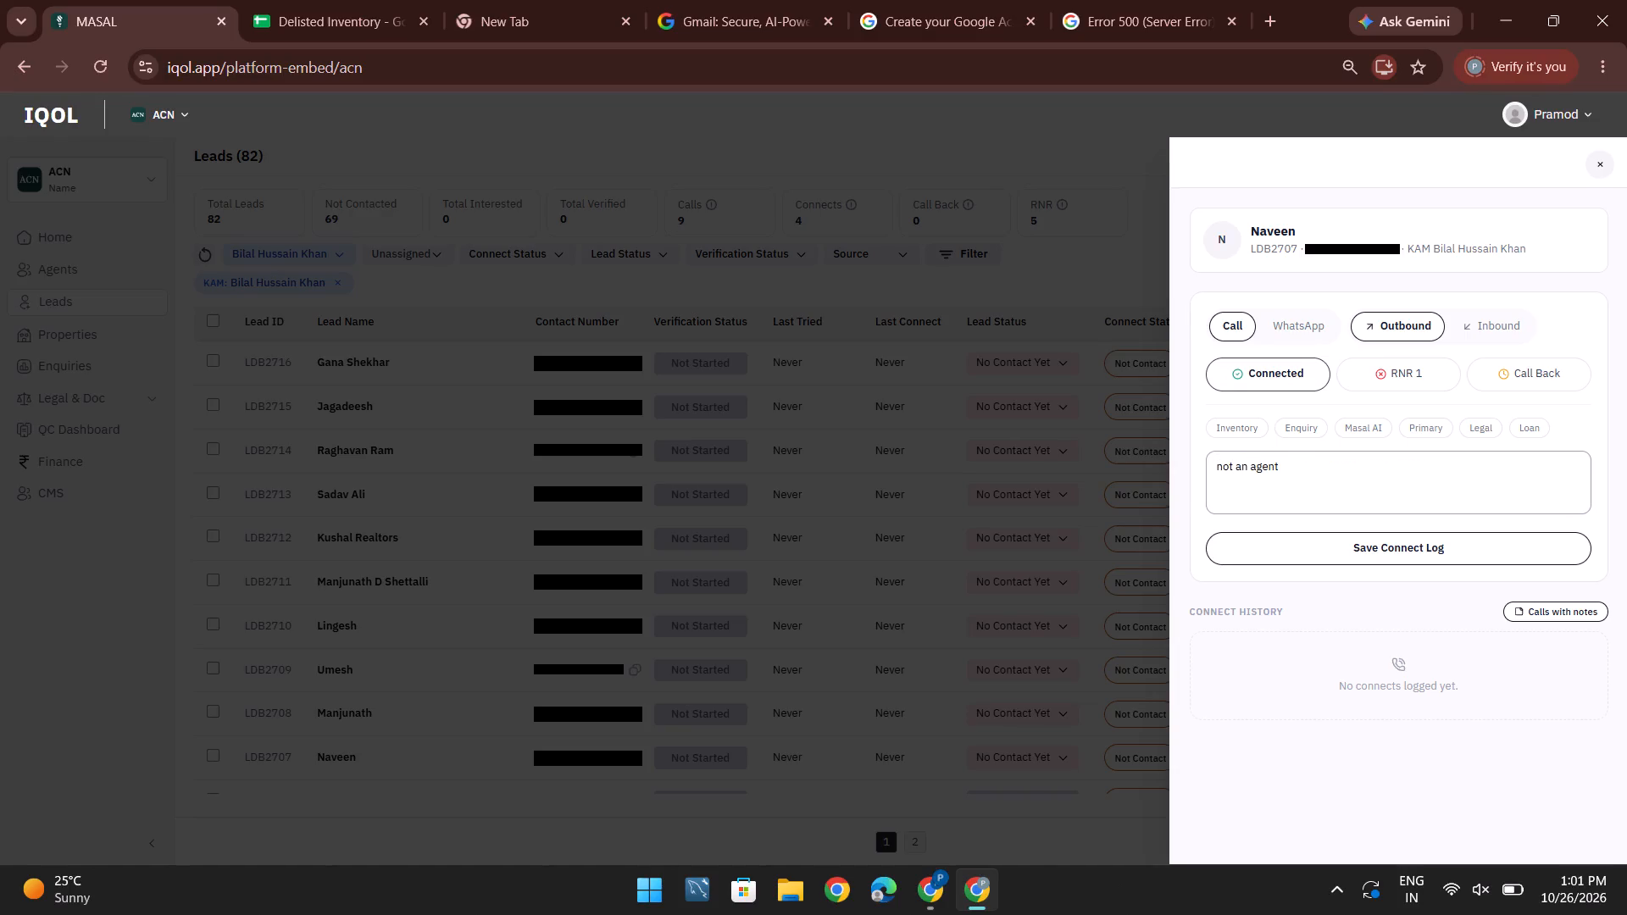
click(1380, 554)
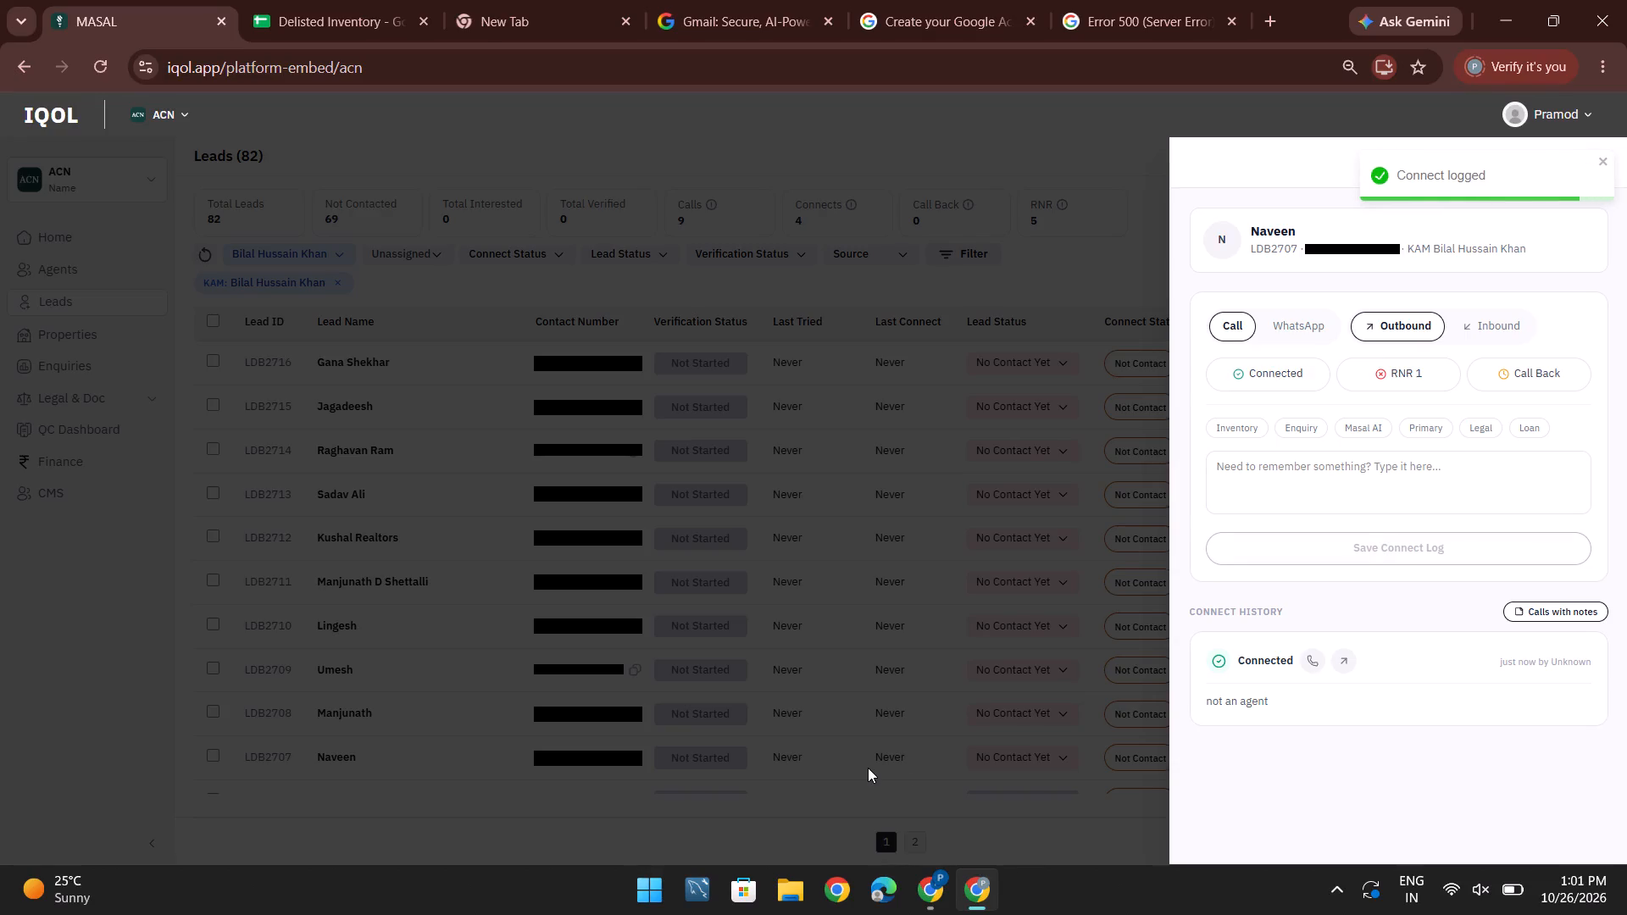
click(1036, 868)
click(1060, 843)
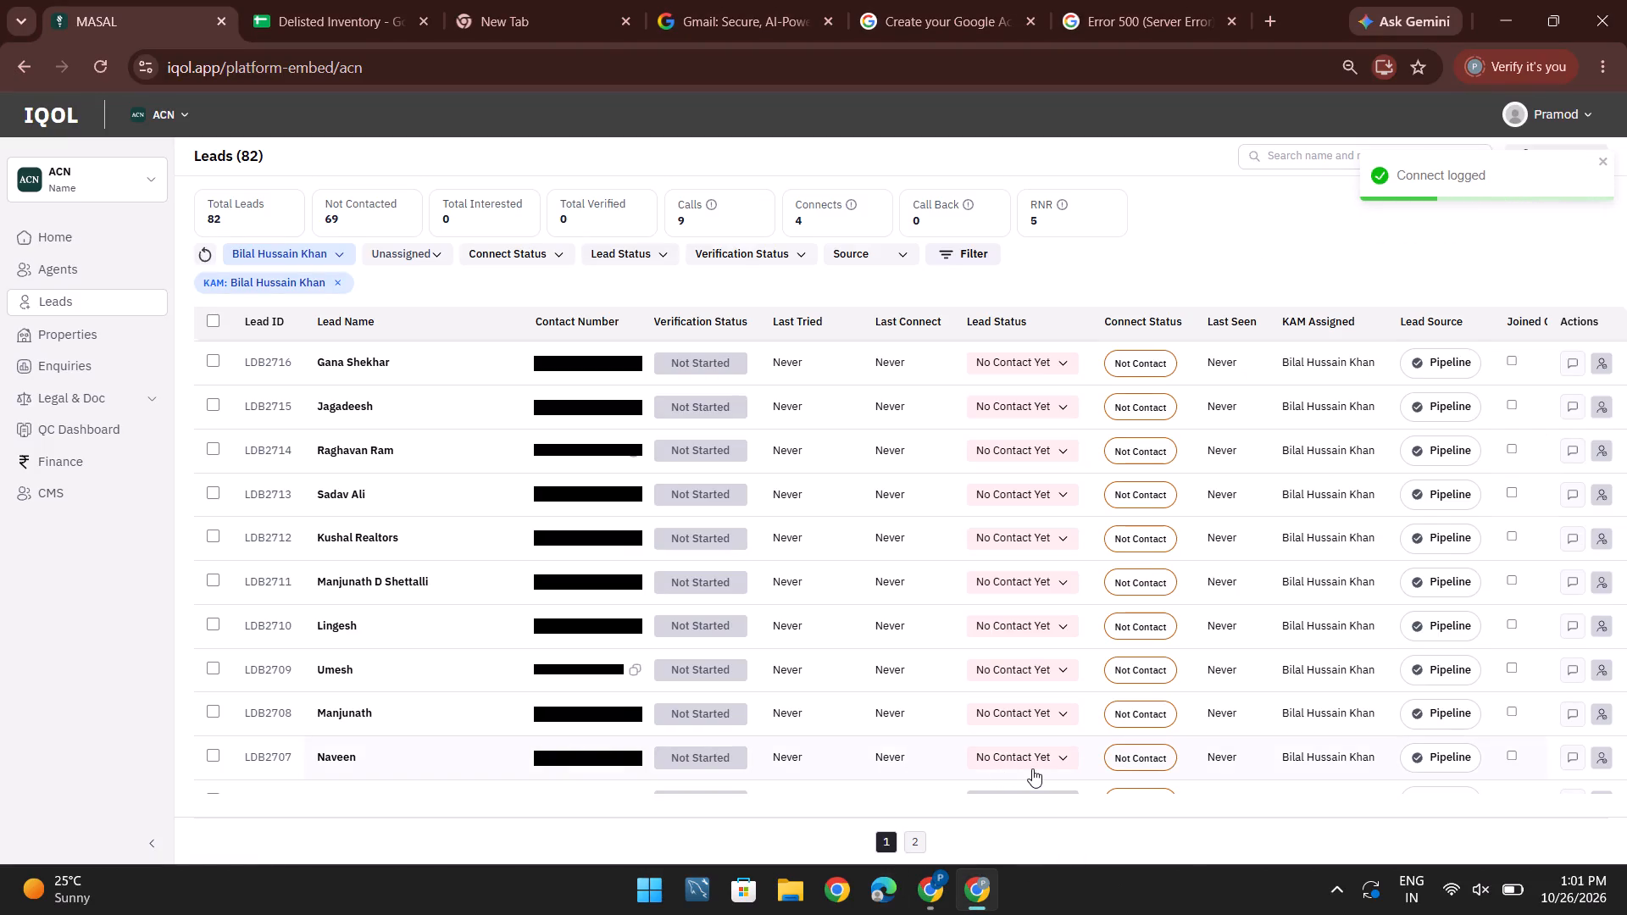
click(1032, 768)
click(1038, 663)
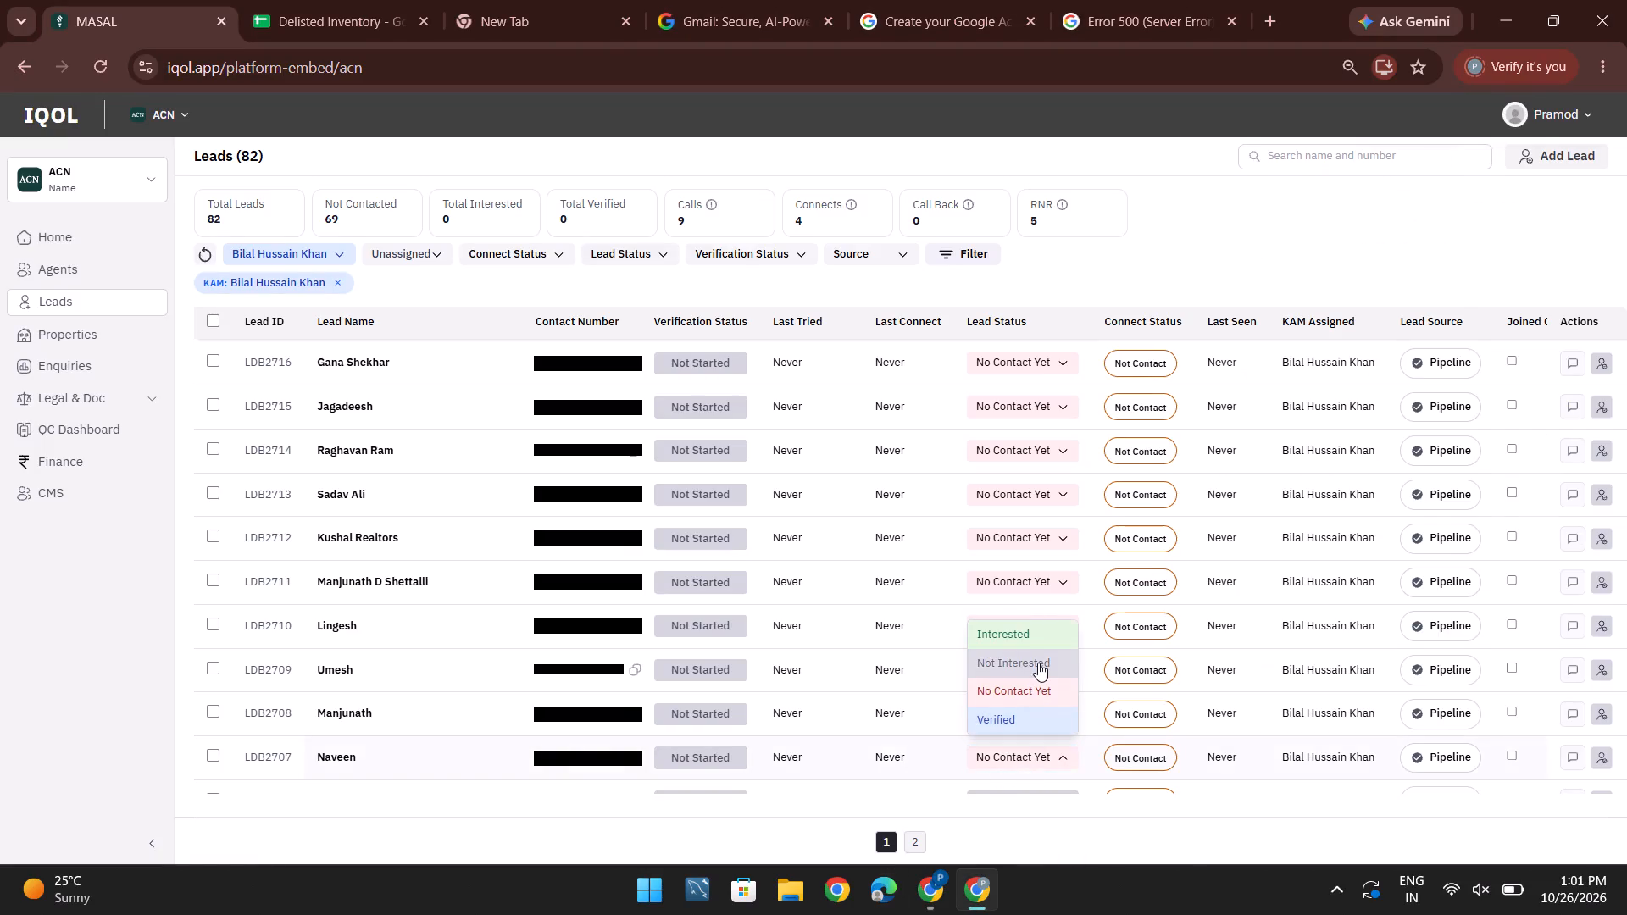
scroll(1208, 698, up, 1)
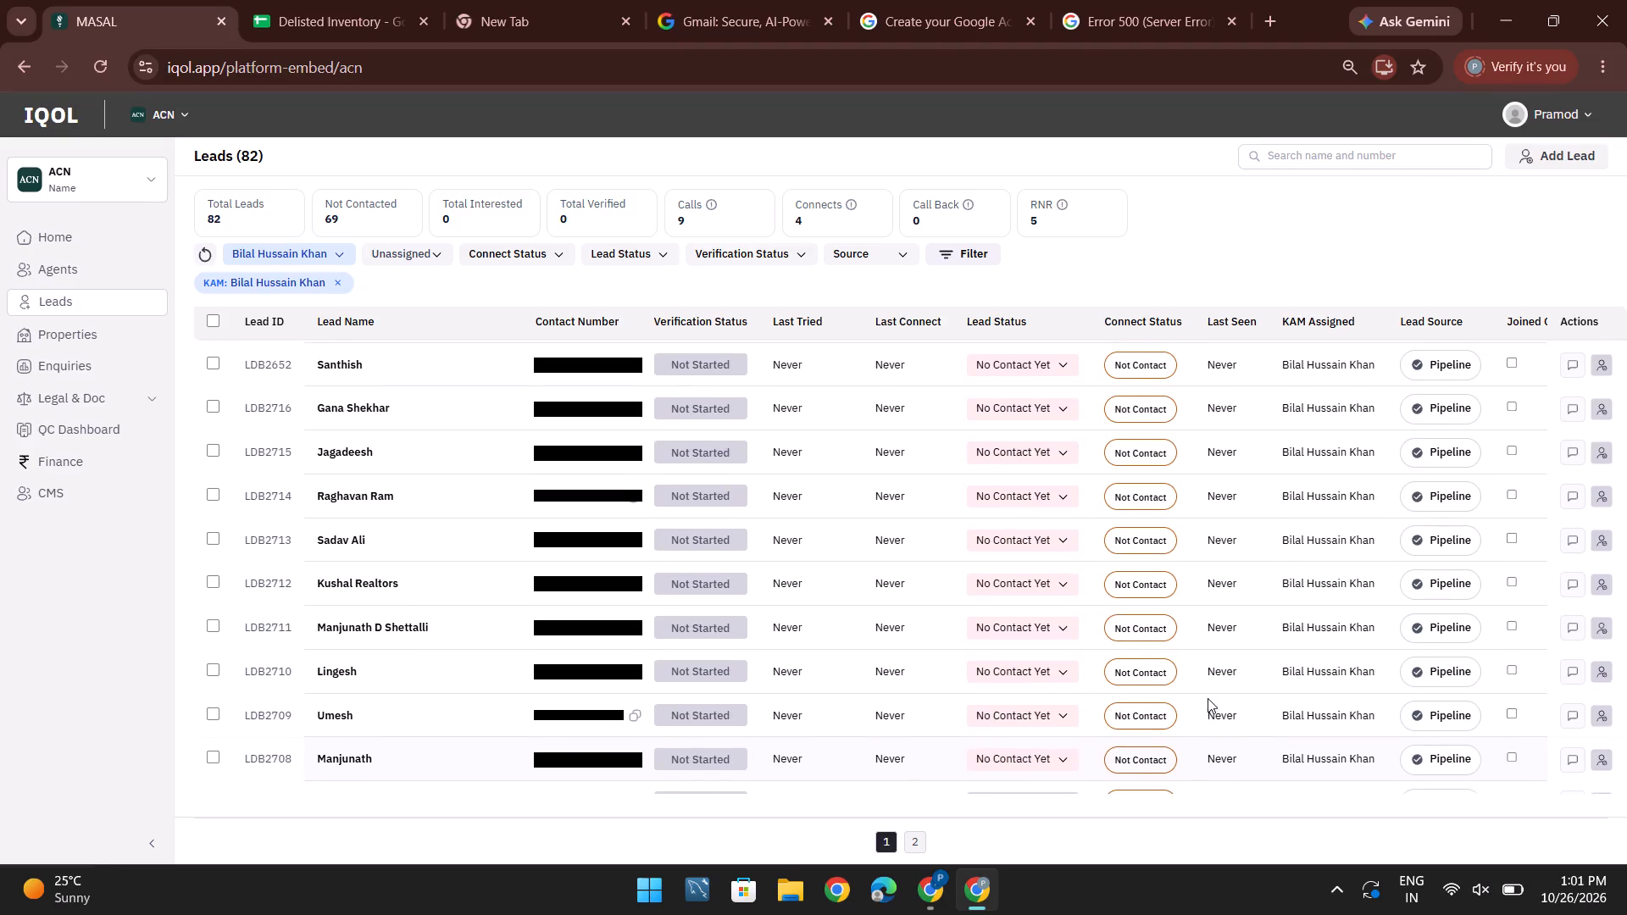
click(1569, 763)
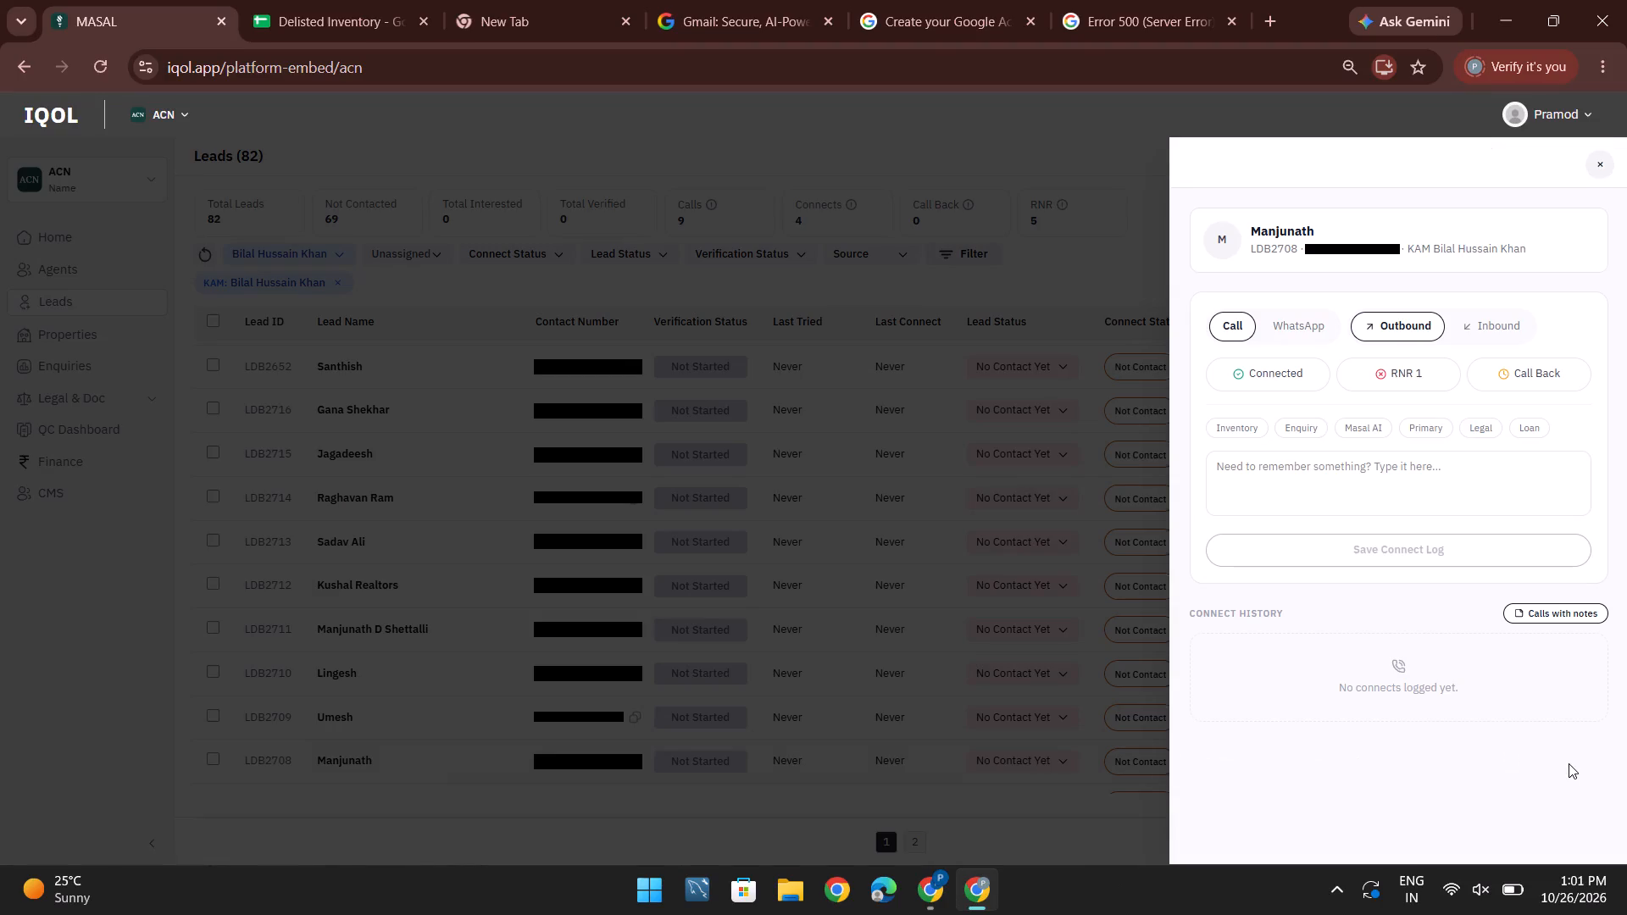
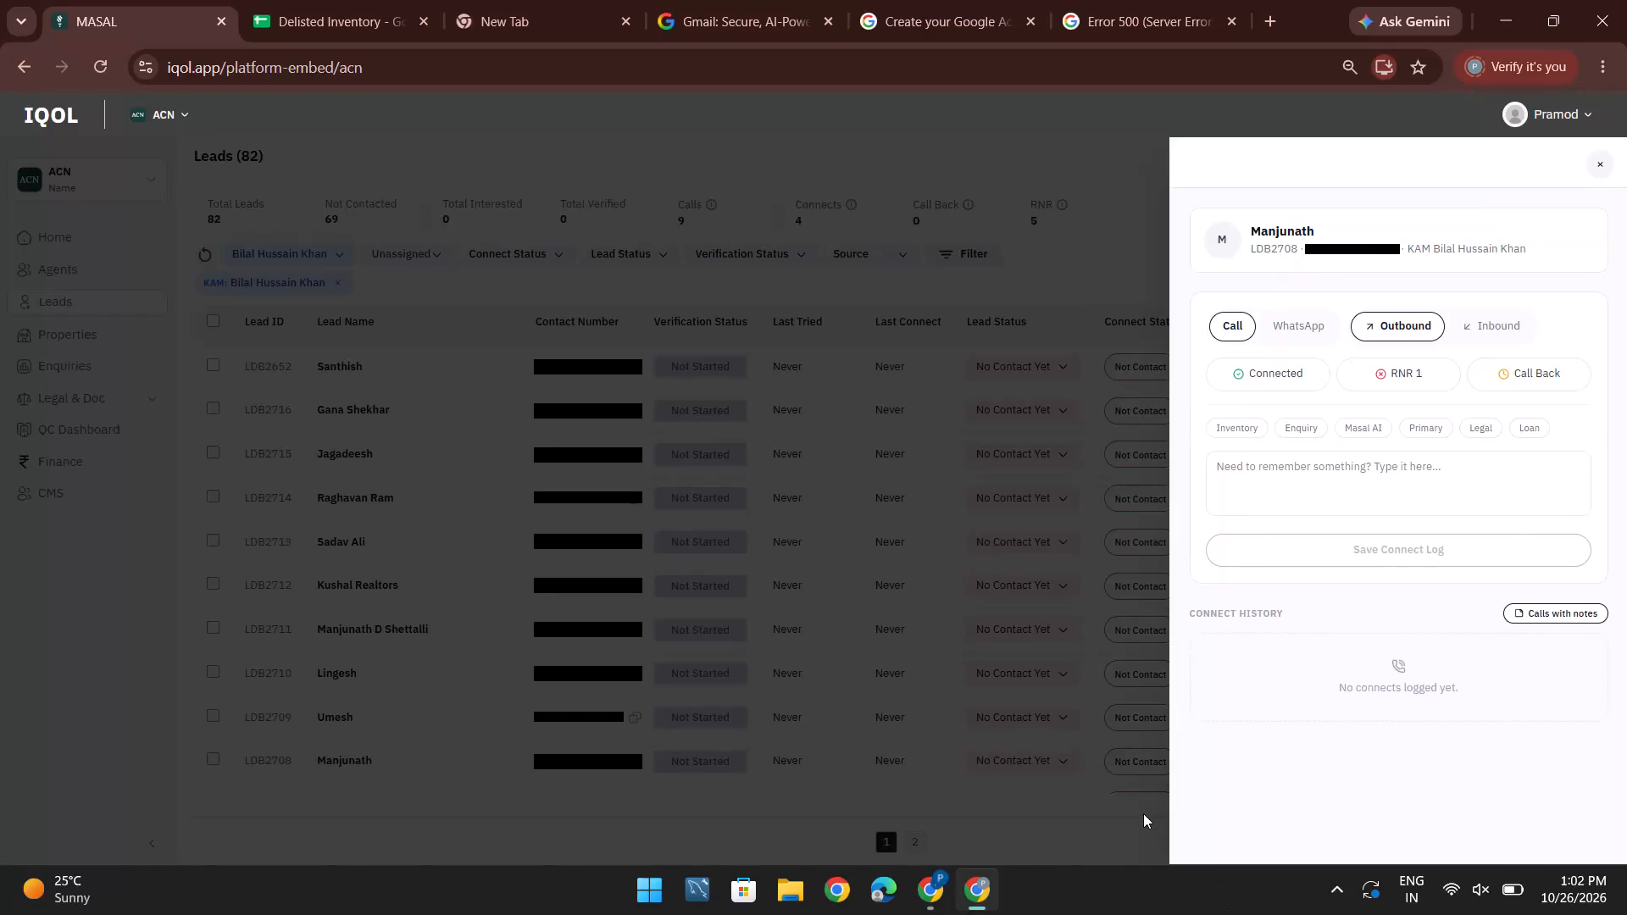
click(1143, 813)
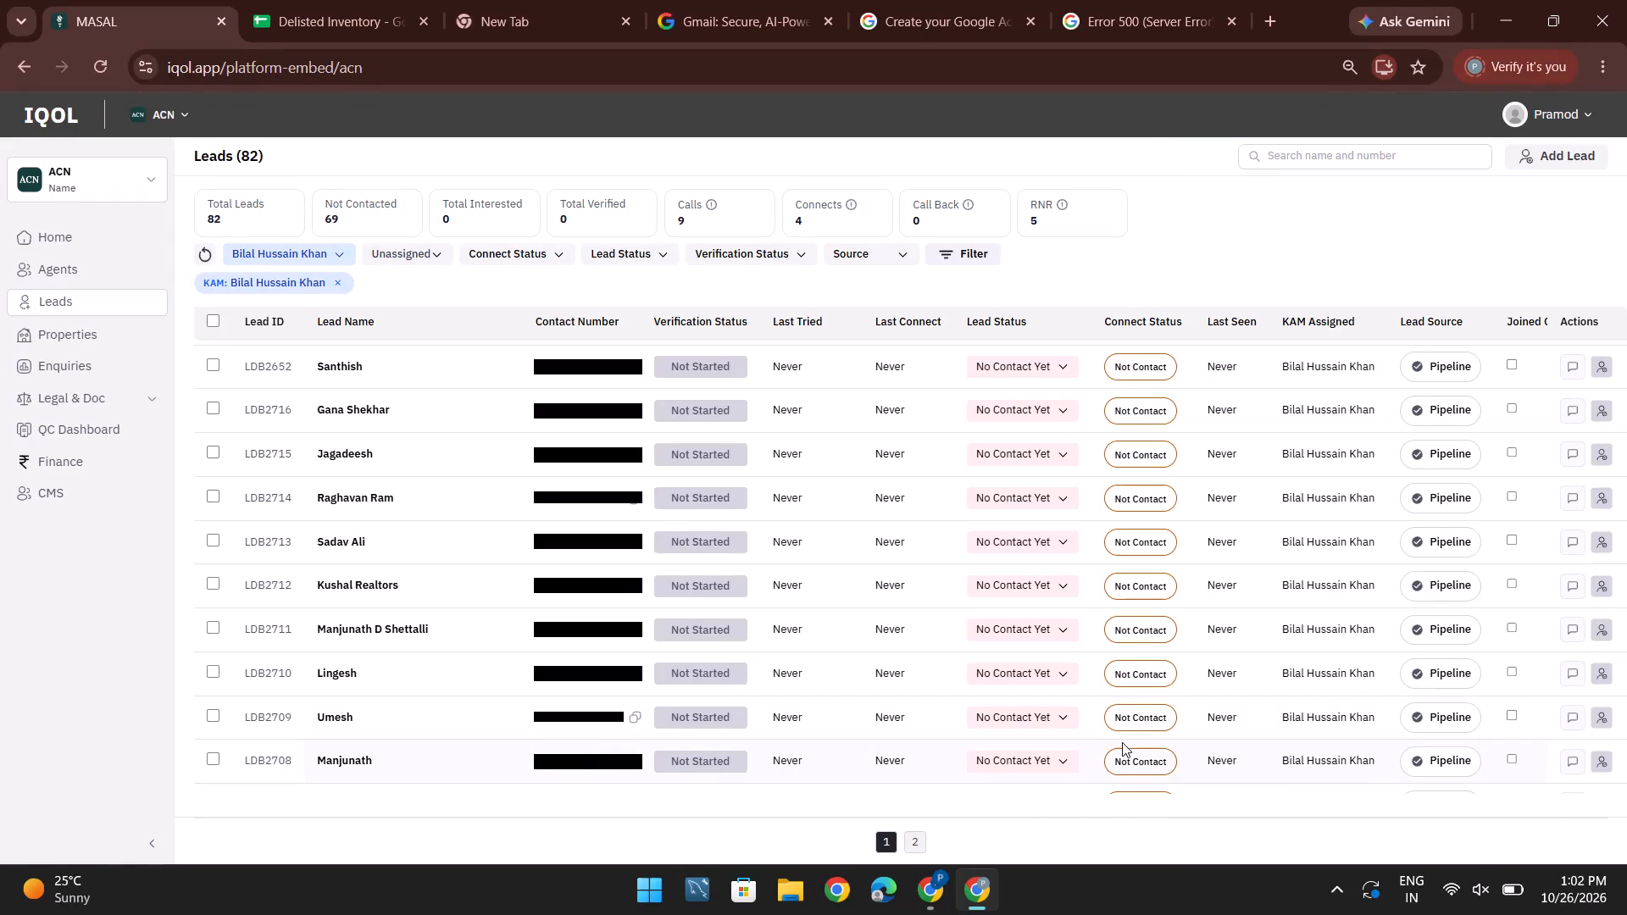
click(1569, 756)
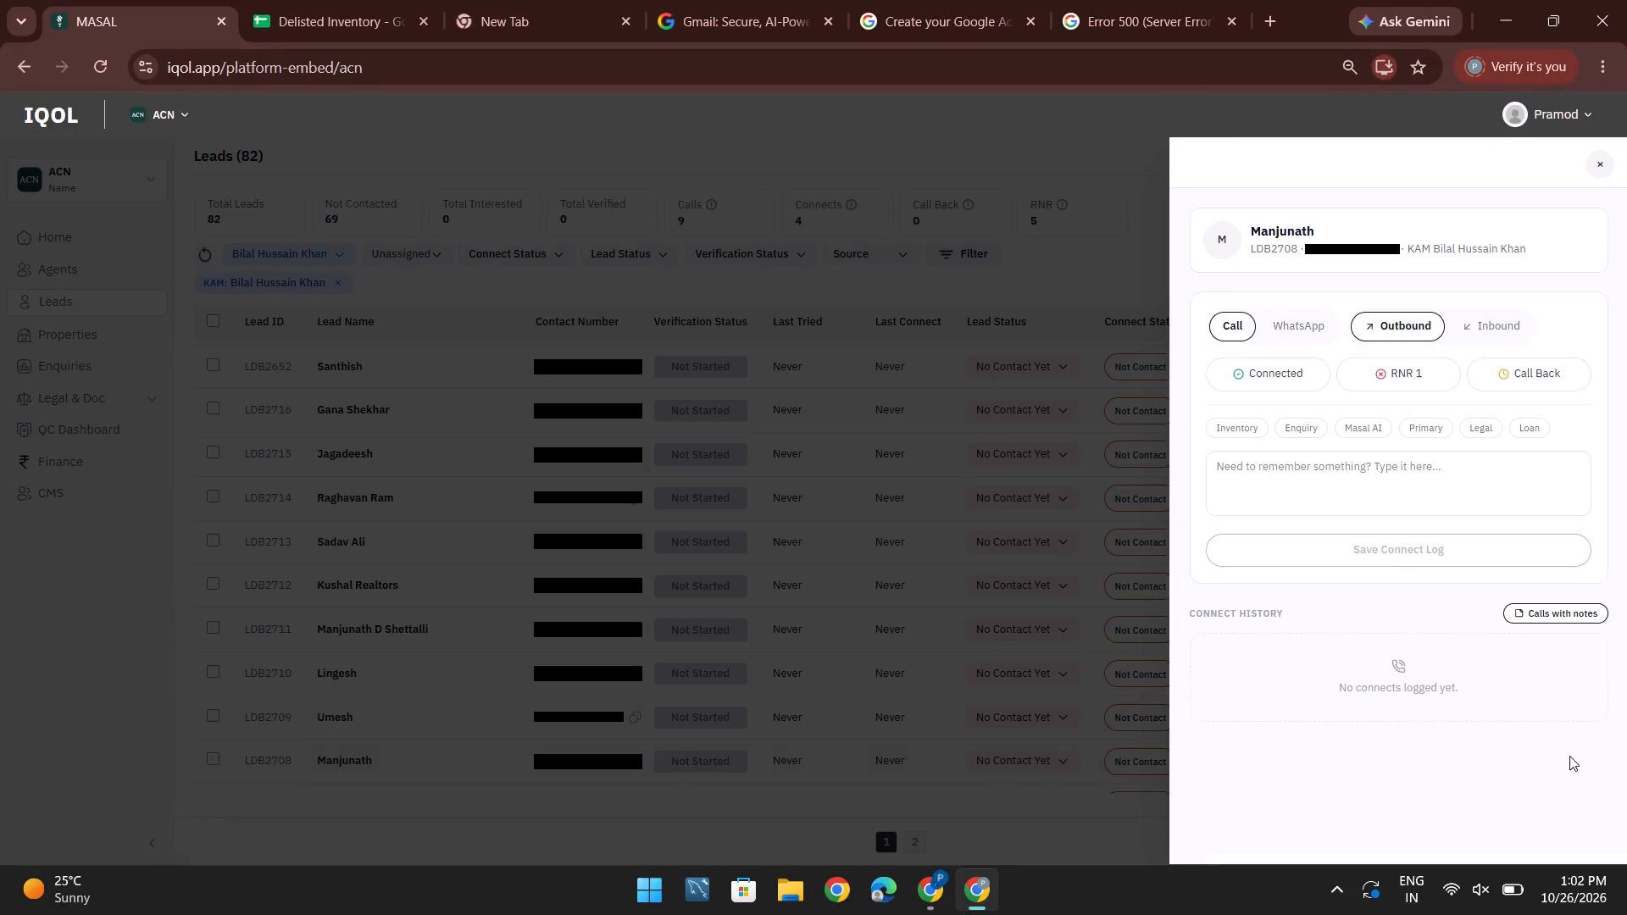
click(1380, 358)
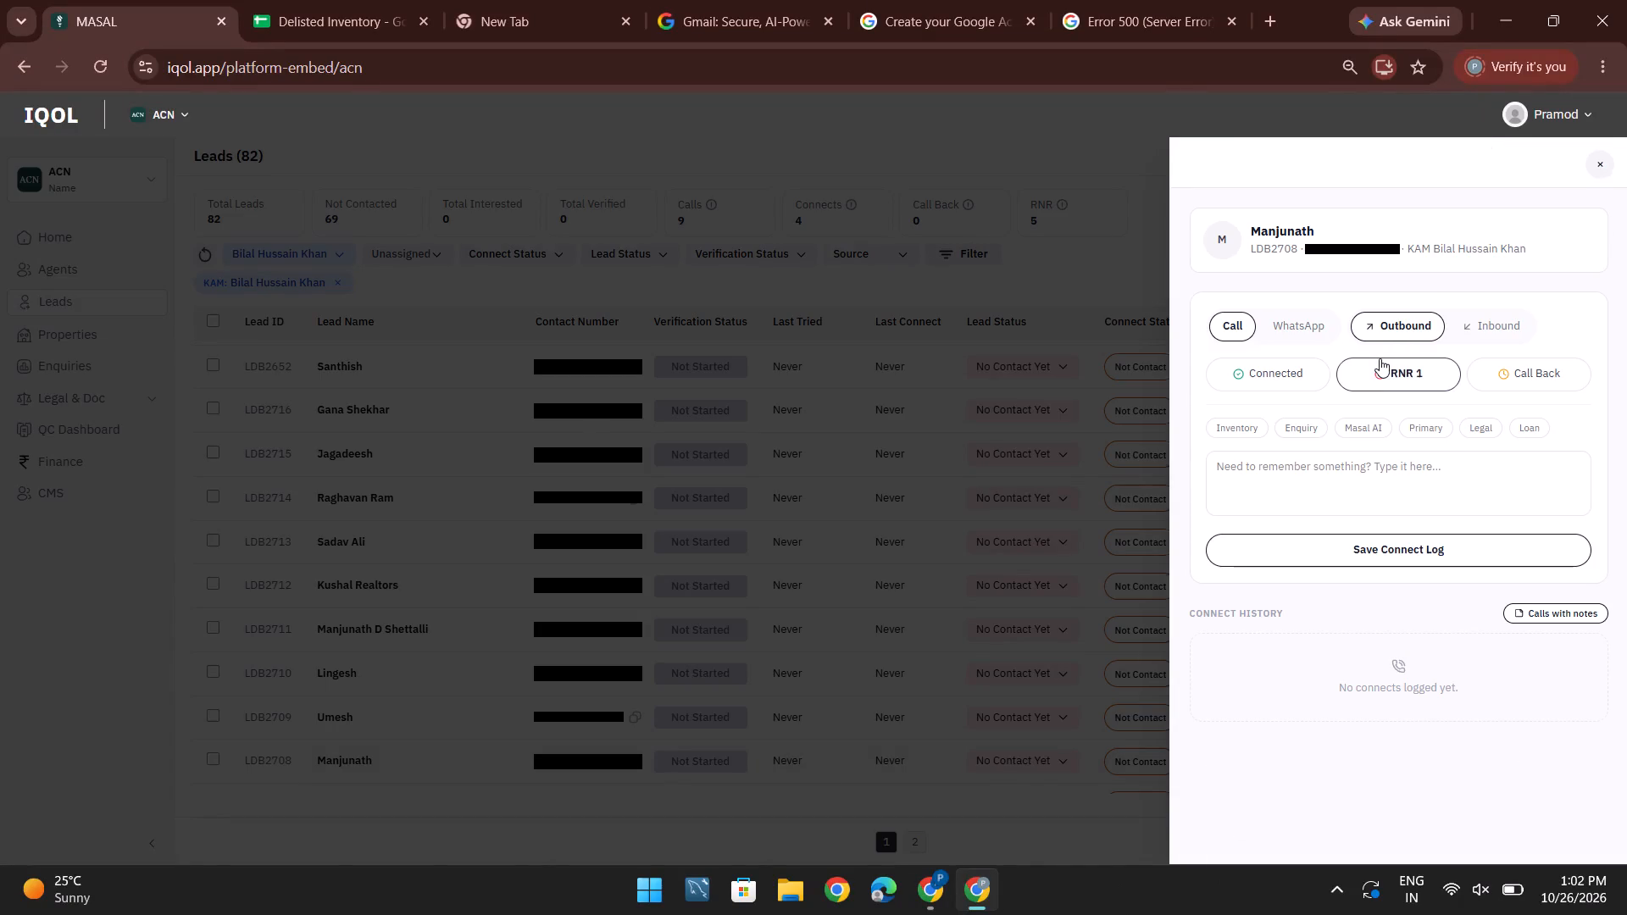
click(1263, 455)
text(switch off)
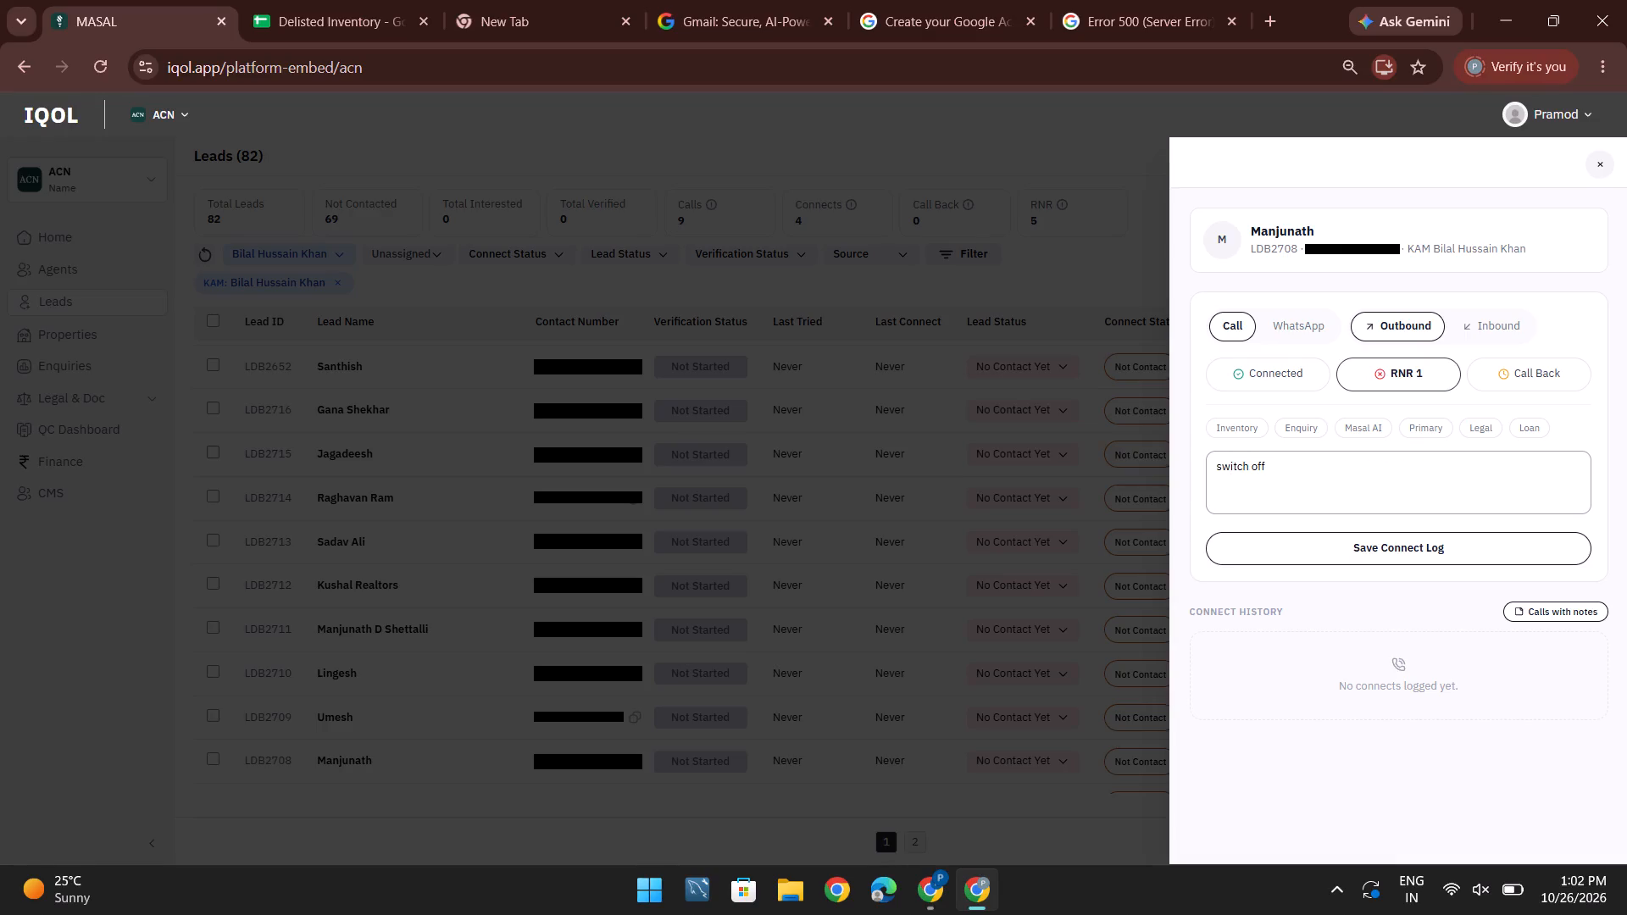
click(1352, 557)
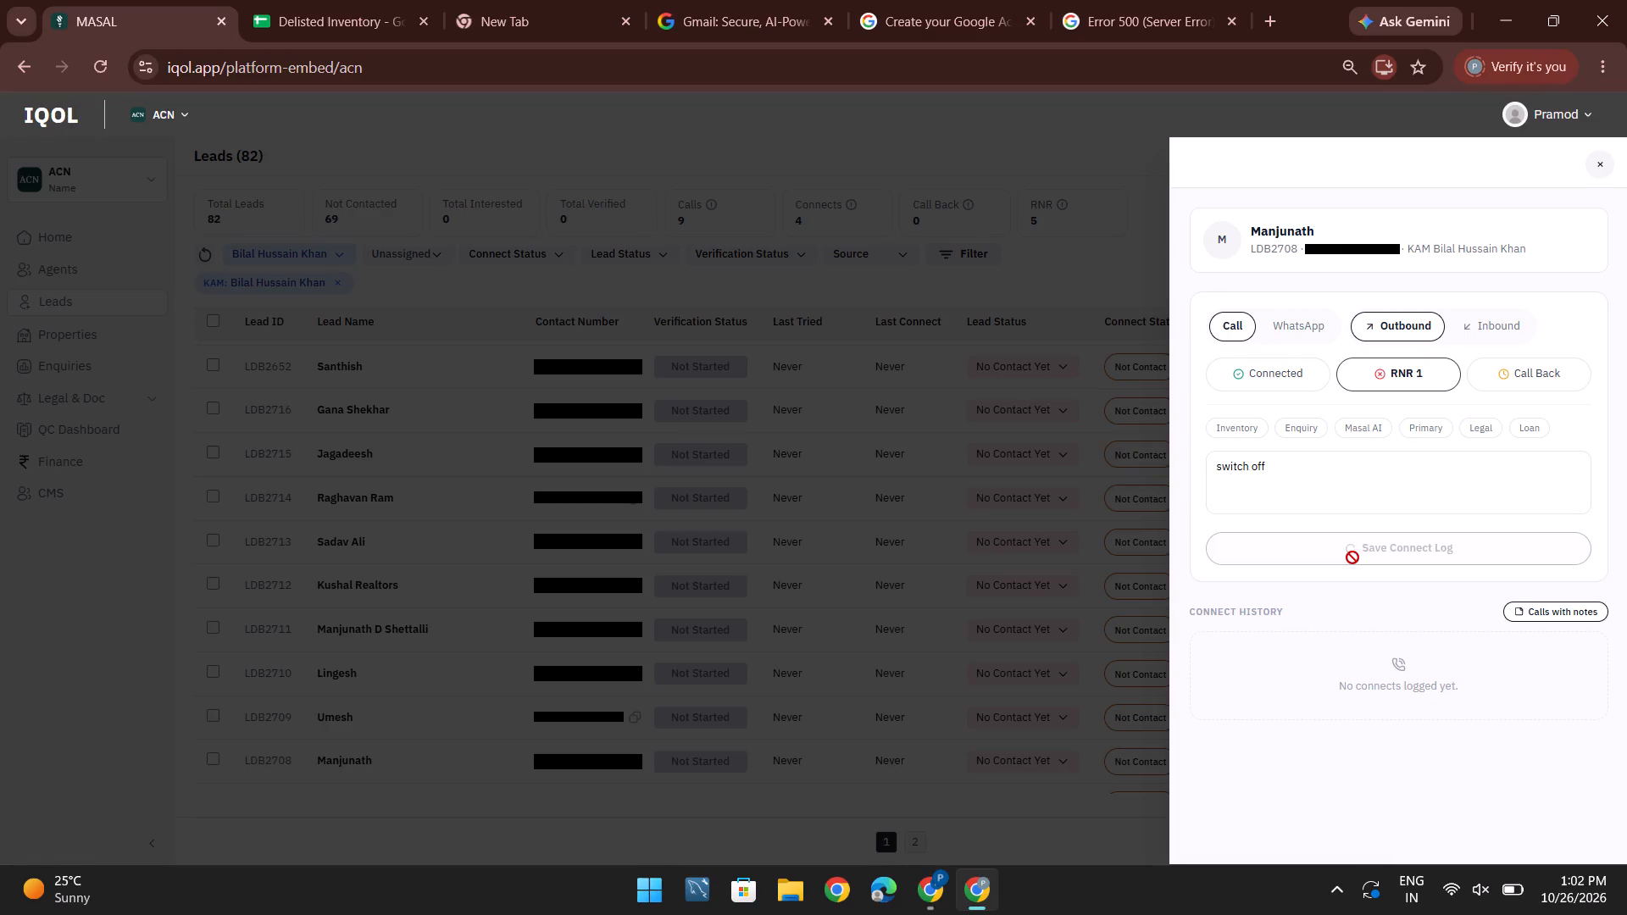
click(1036, 853)
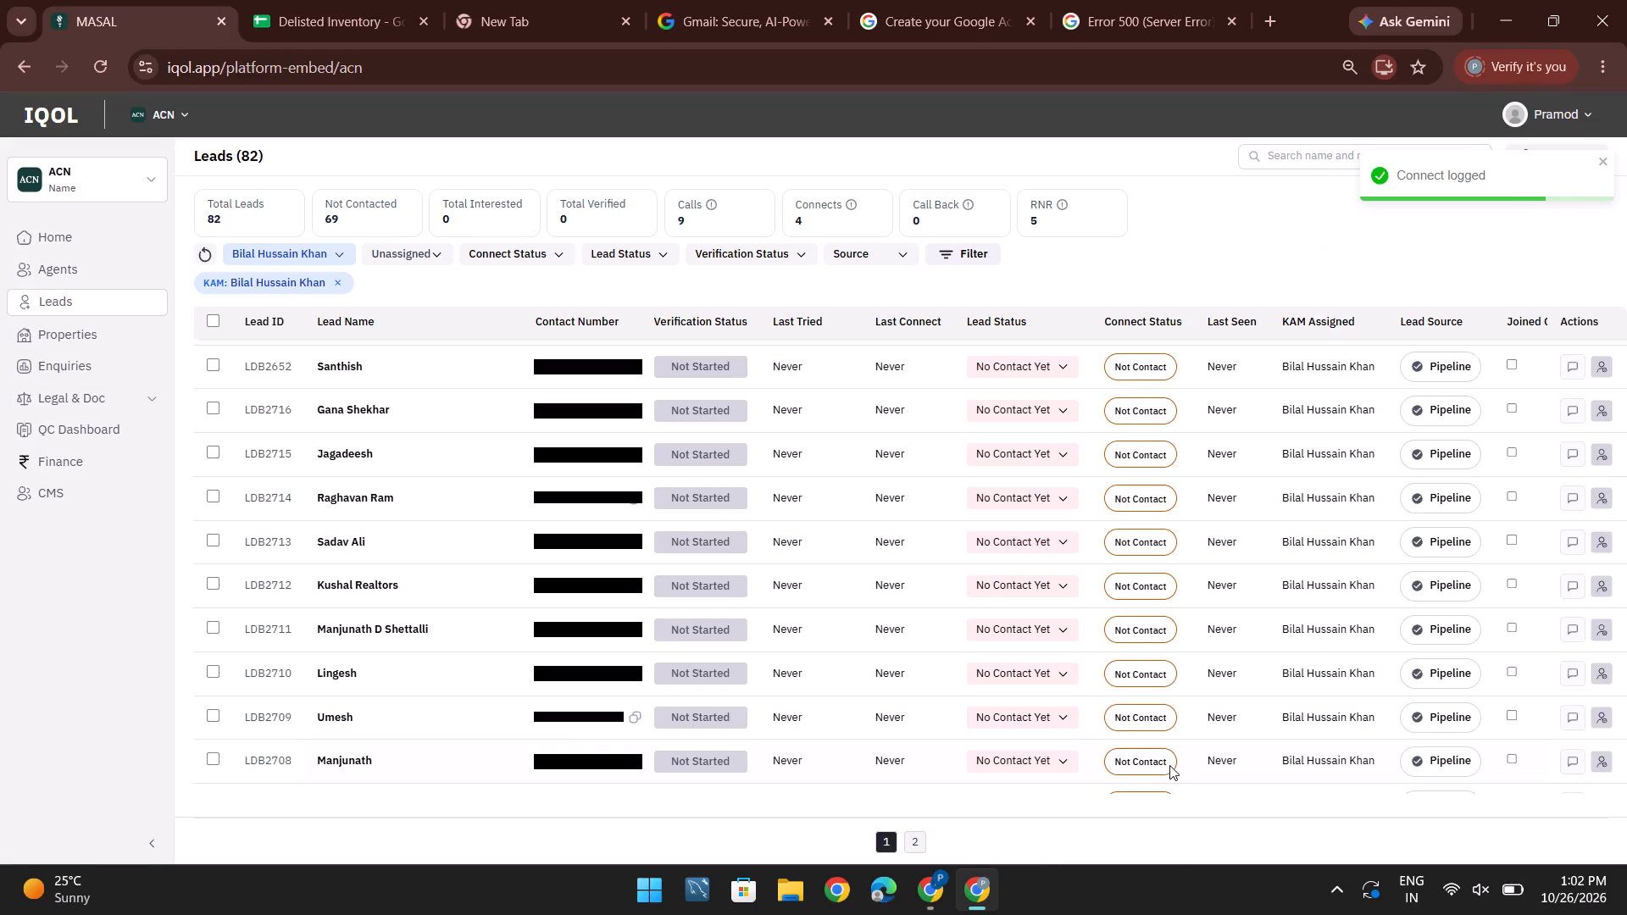
scroll(1169, 765, up, 1)
scroll(1169, 765, down, 1)
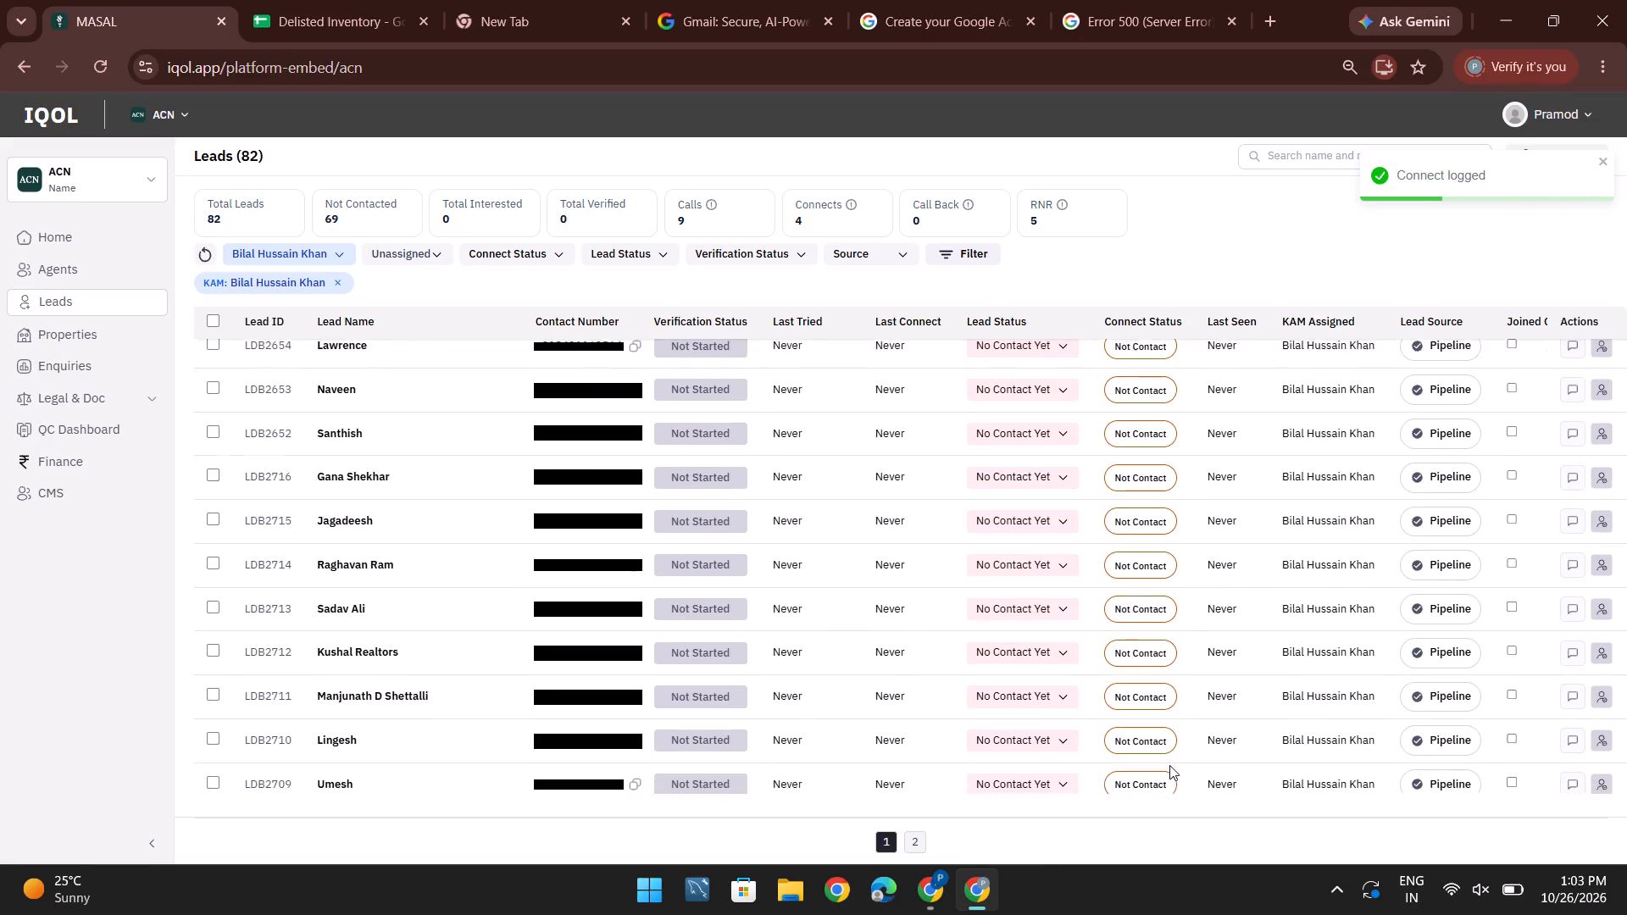
scroll(1169, 765, down, 2)
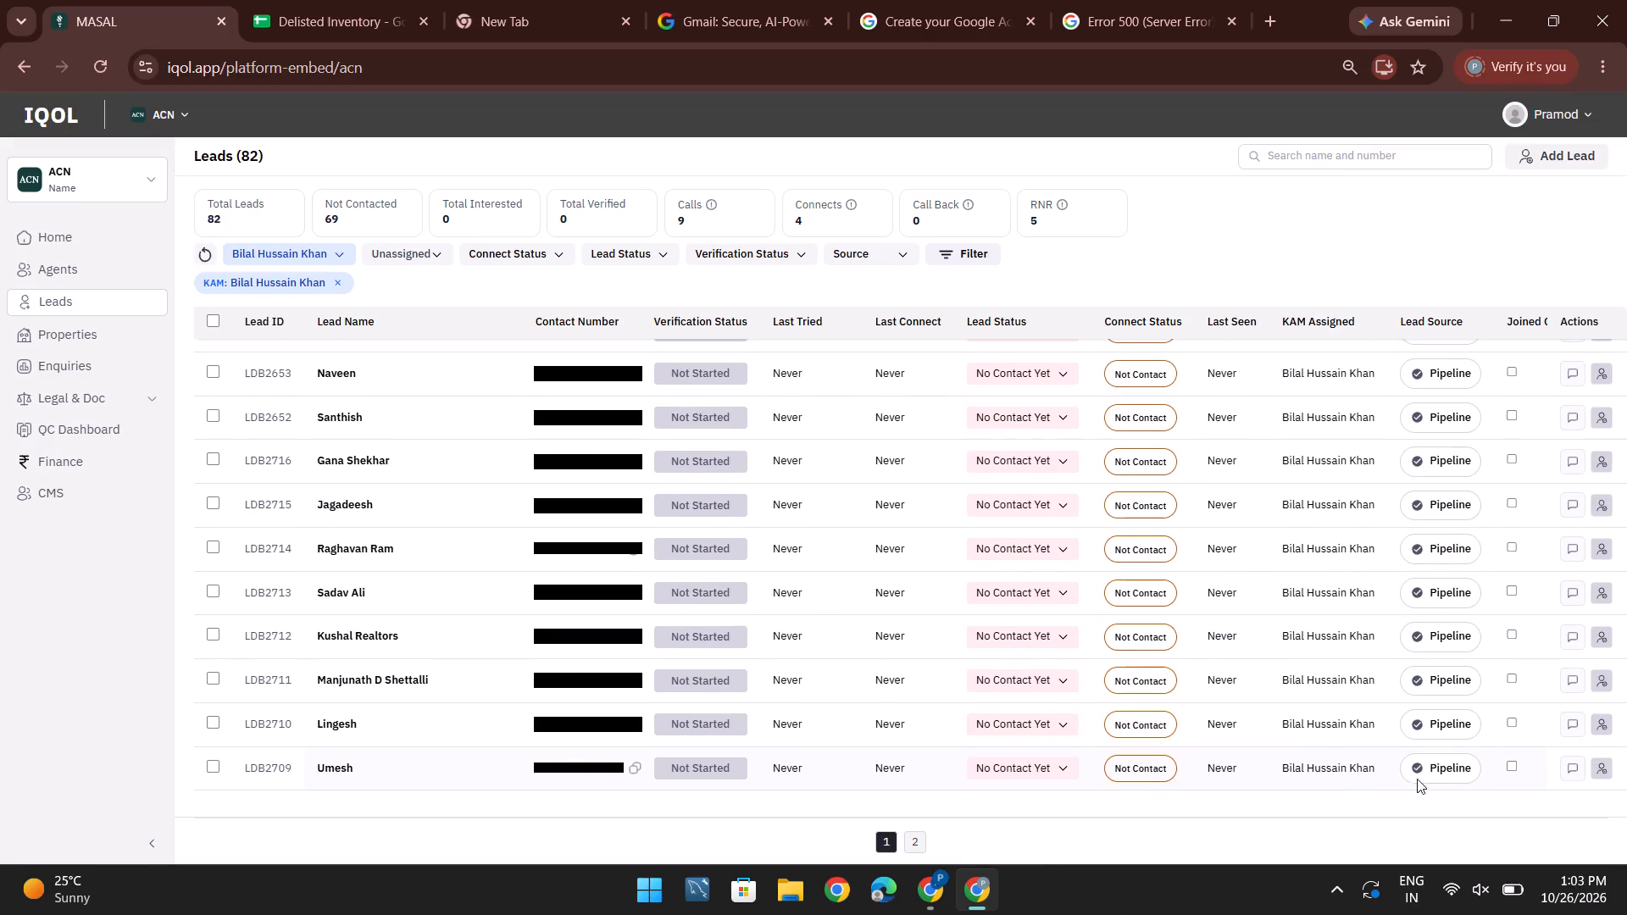
click(1585, 764)
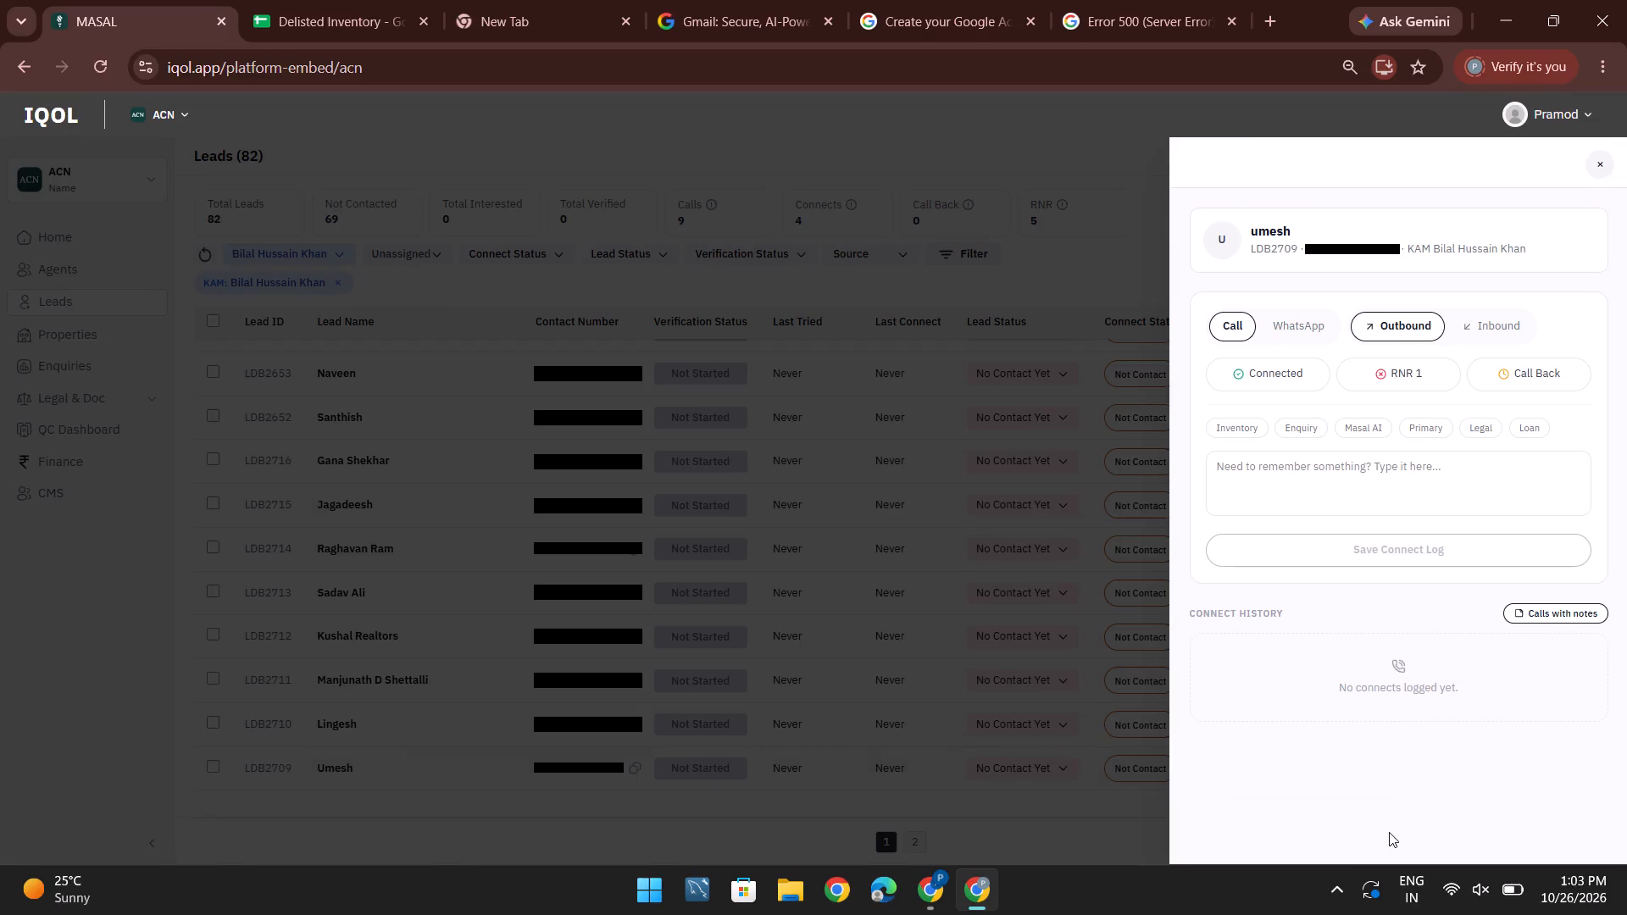
click(1132, 835)
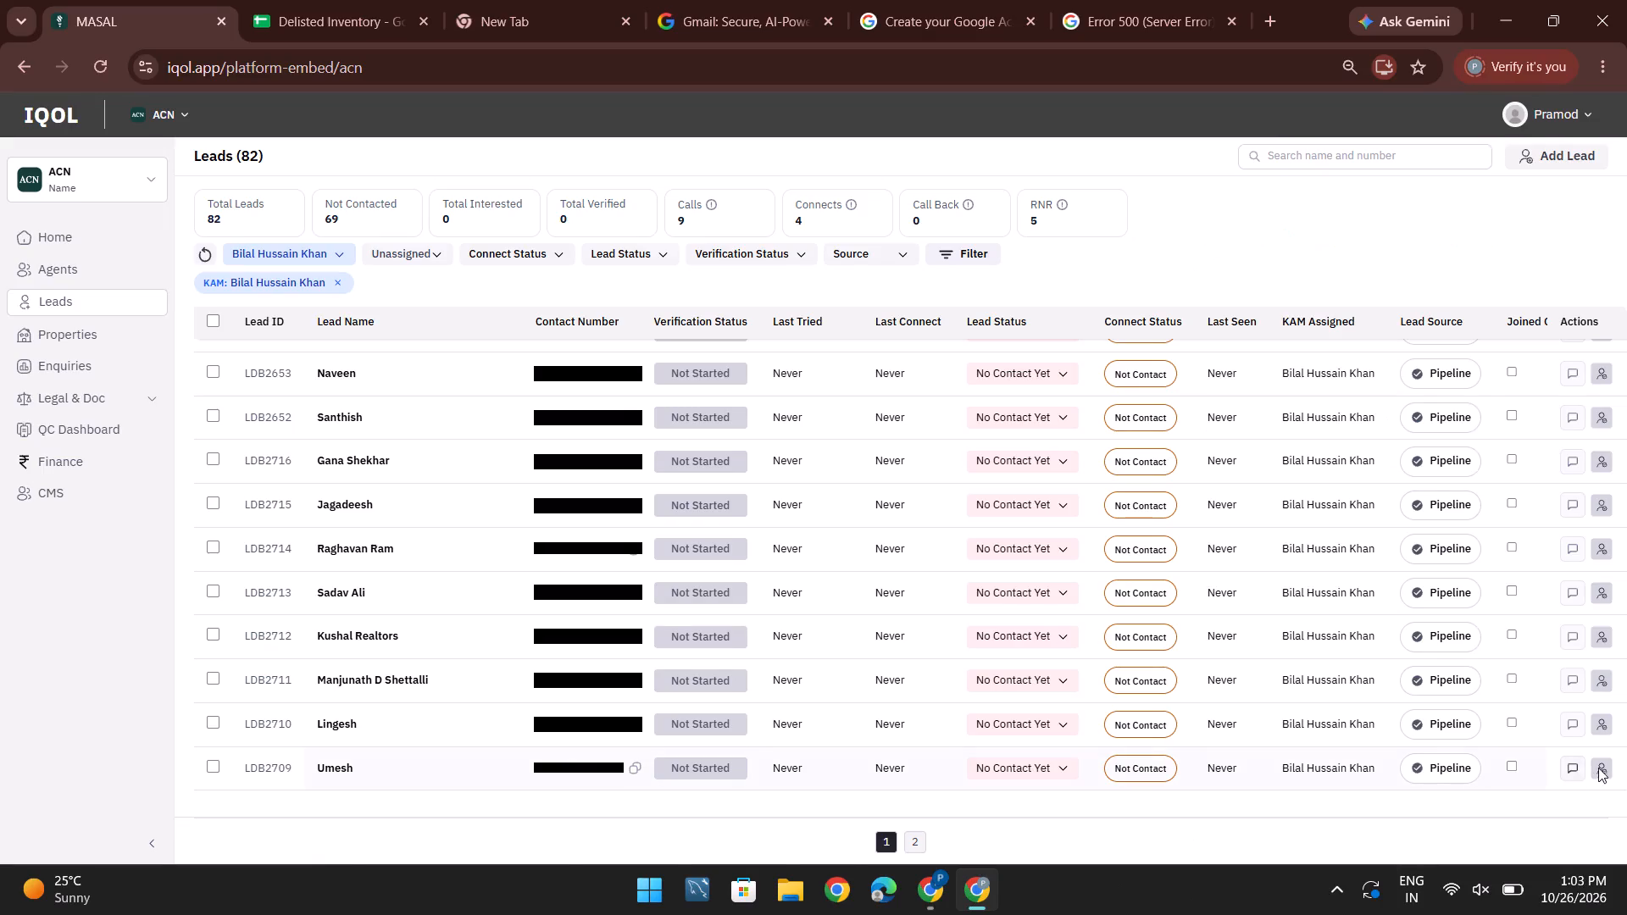
click(1602, 768)
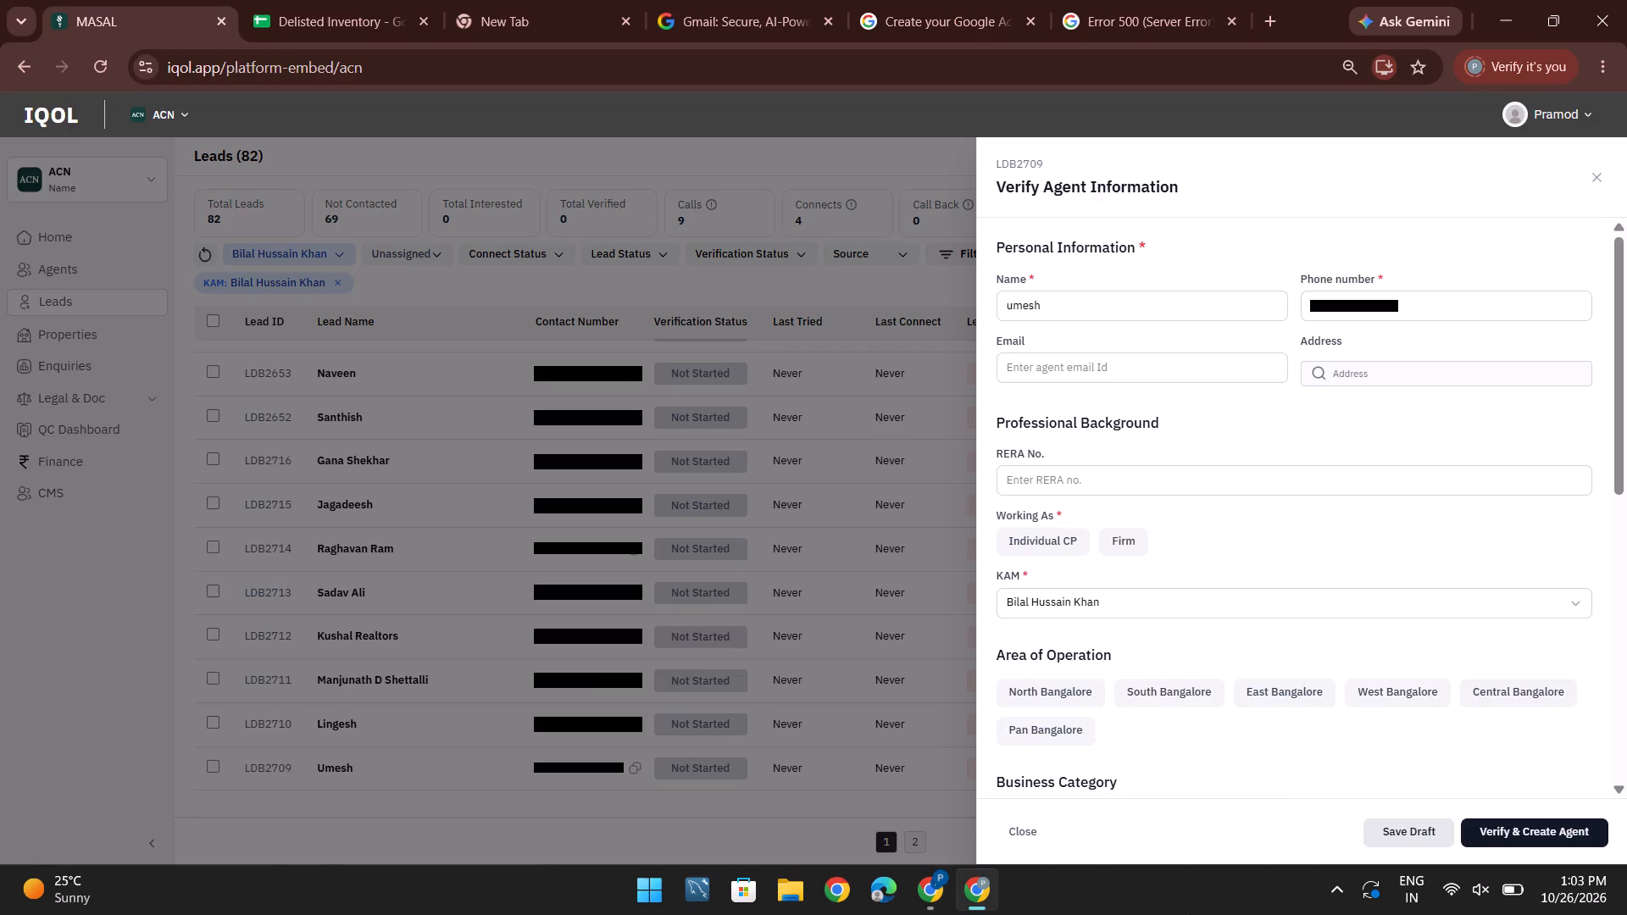
click(1173, 1)
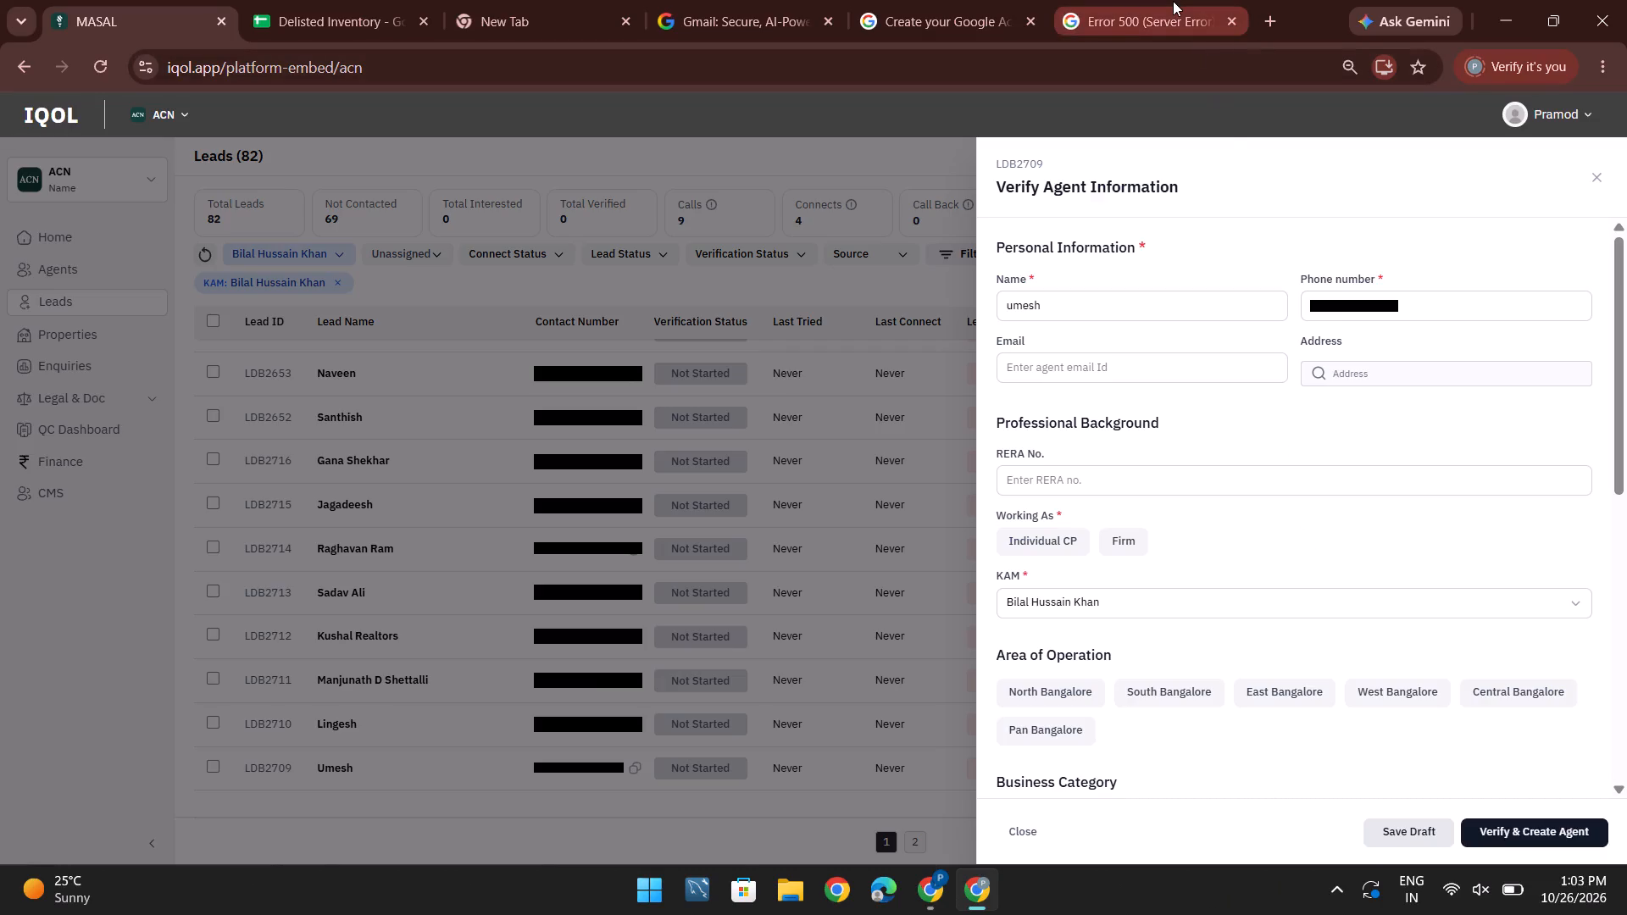